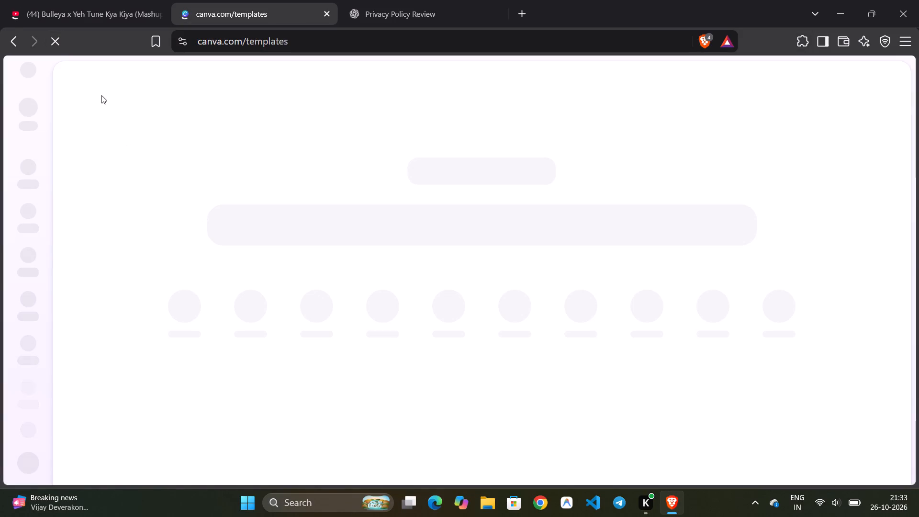
Close the Privacy Policy Review and YouTube tabs, leaving only the Canva tab open.
{"action": "left_click", "coordinate": [496, 11]}
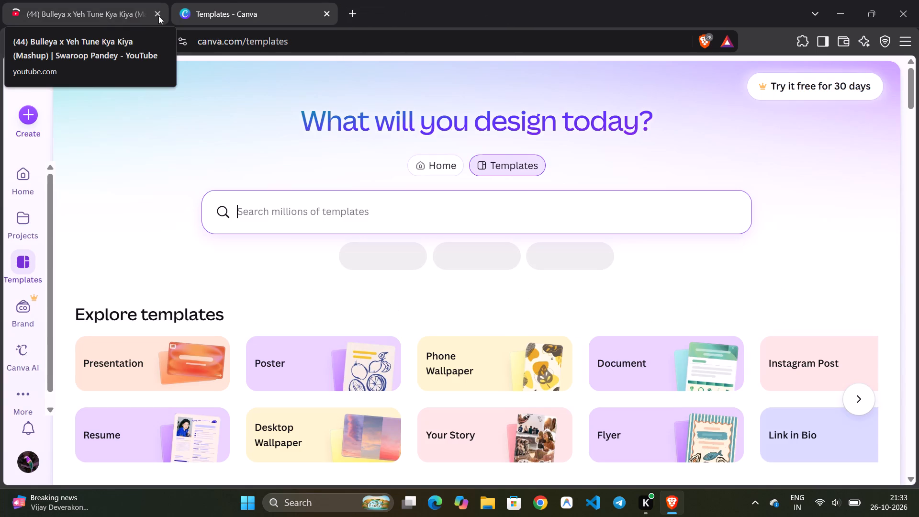
{"action": "left_click", "coordinate": [157, 15]}
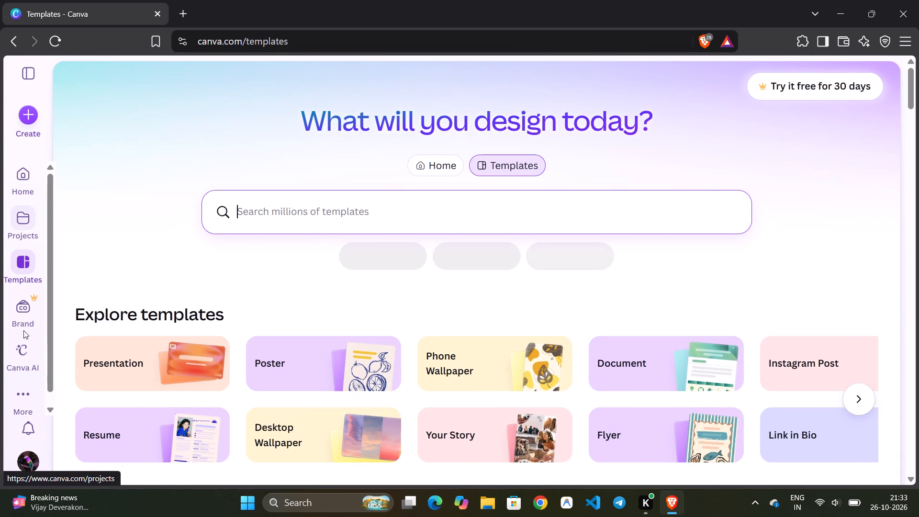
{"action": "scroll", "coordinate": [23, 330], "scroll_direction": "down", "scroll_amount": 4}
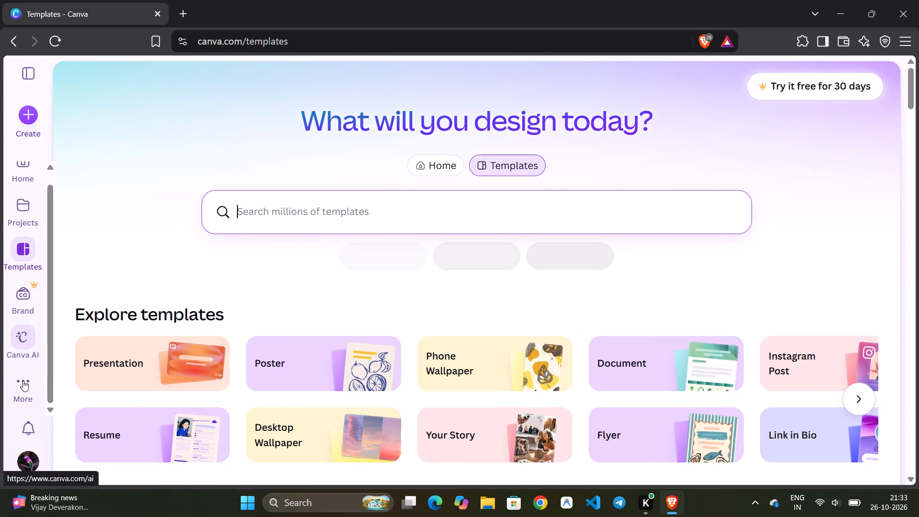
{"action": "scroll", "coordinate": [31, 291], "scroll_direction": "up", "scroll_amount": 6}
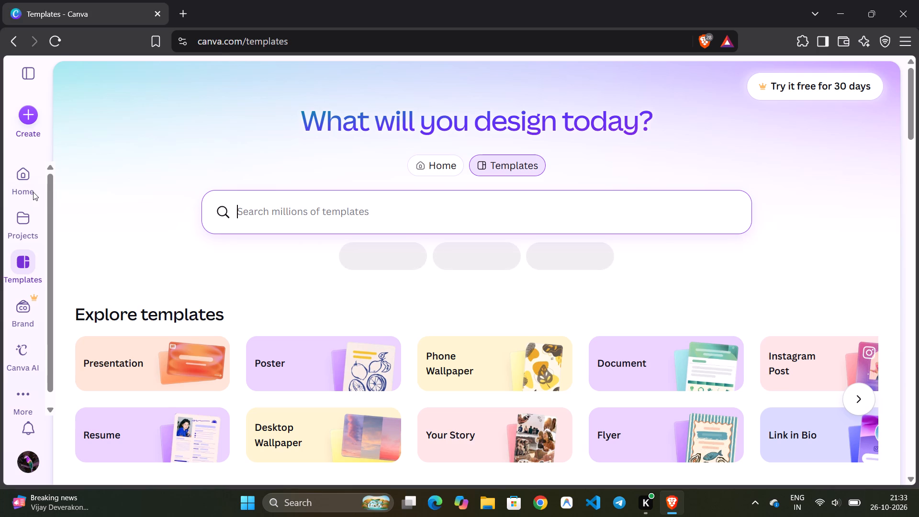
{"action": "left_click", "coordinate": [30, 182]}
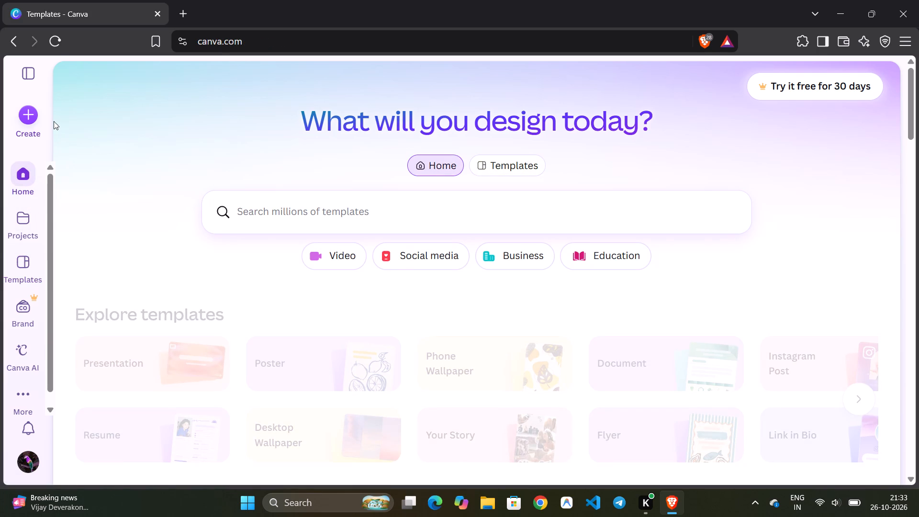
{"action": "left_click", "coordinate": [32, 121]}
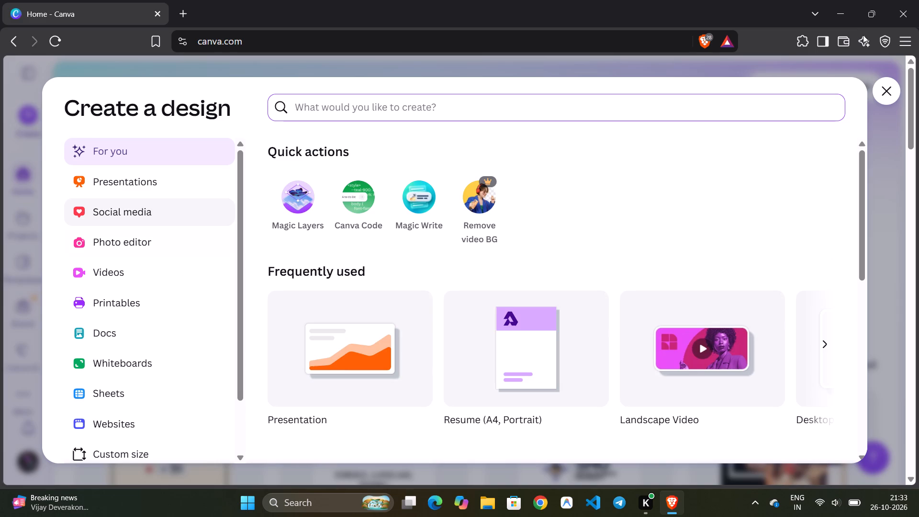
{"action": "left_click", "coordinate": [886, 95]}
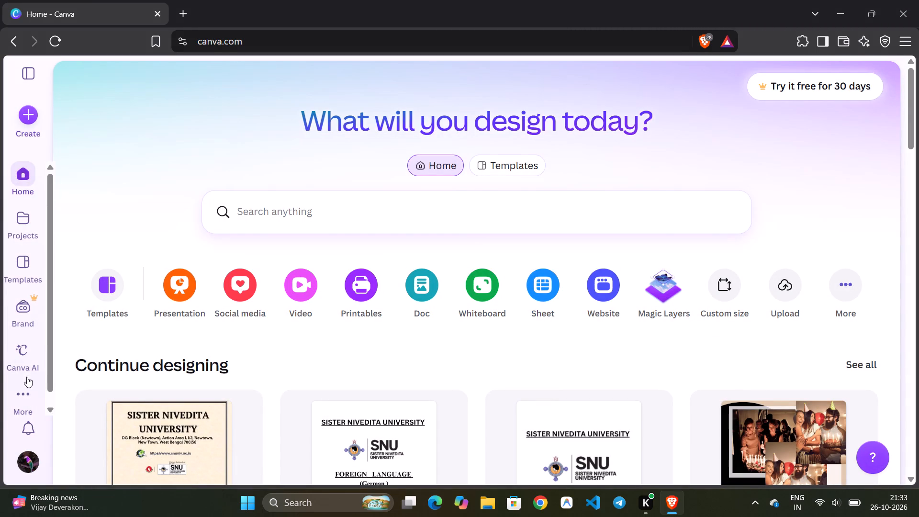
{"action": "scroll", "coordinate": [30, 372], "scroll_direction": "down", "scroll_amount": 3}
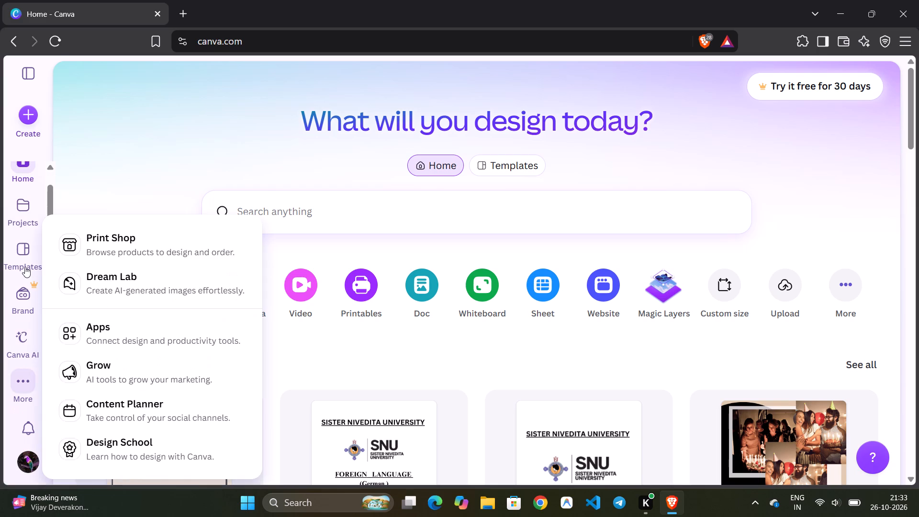
Open the recent design "Add a little bit of body text" from all projects.
{"action": "left_click", "coordinate": [22, 220]}
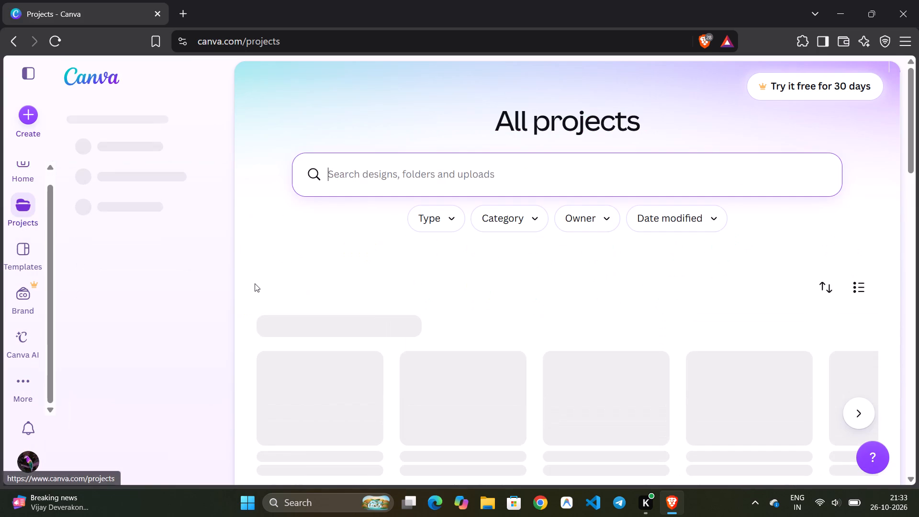
{"action": "scroll", "coordinate": [406, 282], "scroll_direction": "down", "scroll_amount": 4}
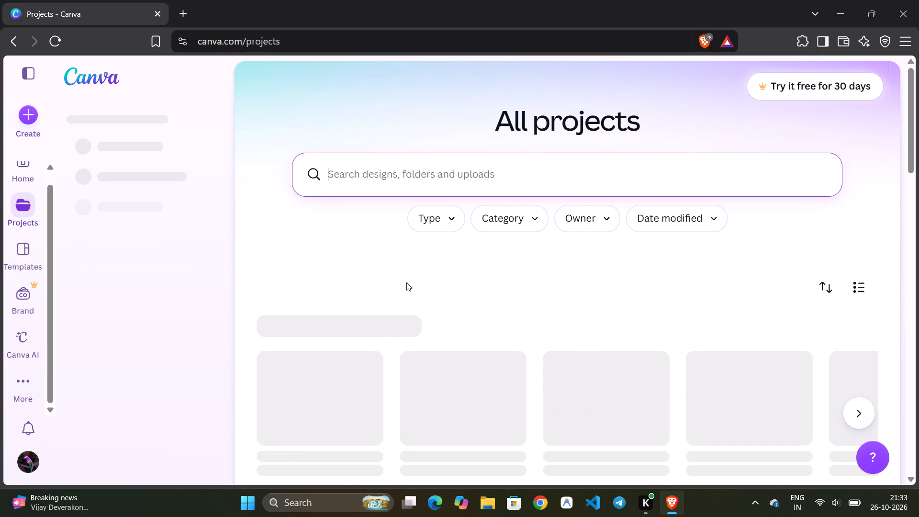
{"action": "scroll", "coordinate": [406, 282], "scroll_direction": "down", "scroll_amount": 2}
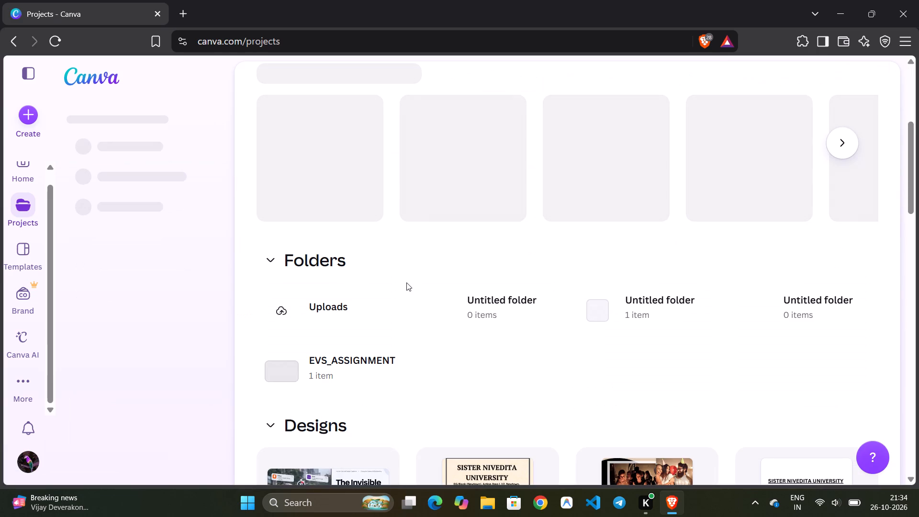
{"action": "scroll", "coordinate": [406, 282], "scroll_direction": "down", "scroll_amount": 5}
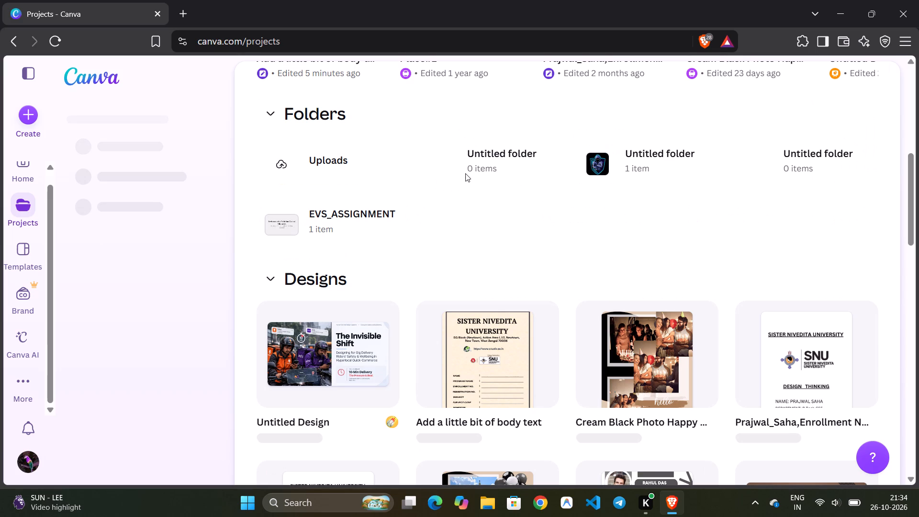
{"action": "scroll", "coordinate": [465, 173], "scroll_direction": "up", "scroll_amount": 2}
{"action": "scroll", "coordinate": [451, 244], "scroll_direction": "up", "scroll_amount": 1}
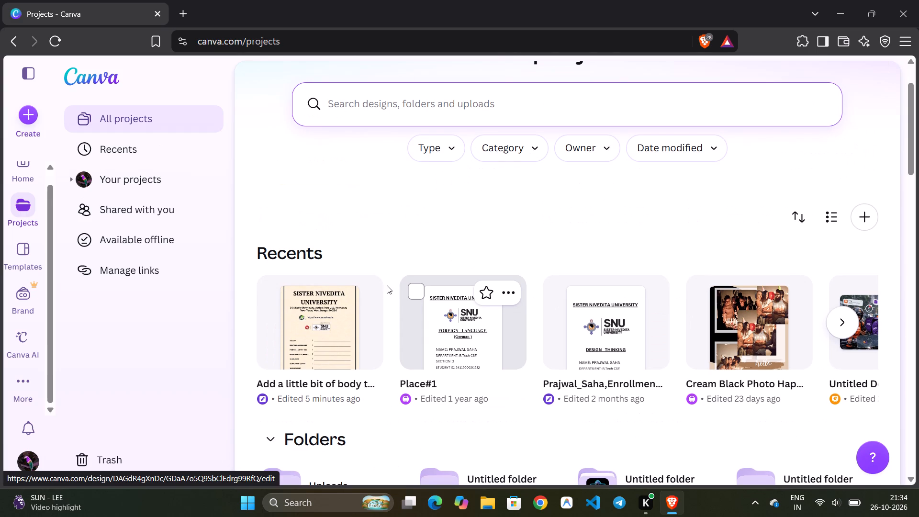
{"action": "left_click", "coordinate": [331, 336]}
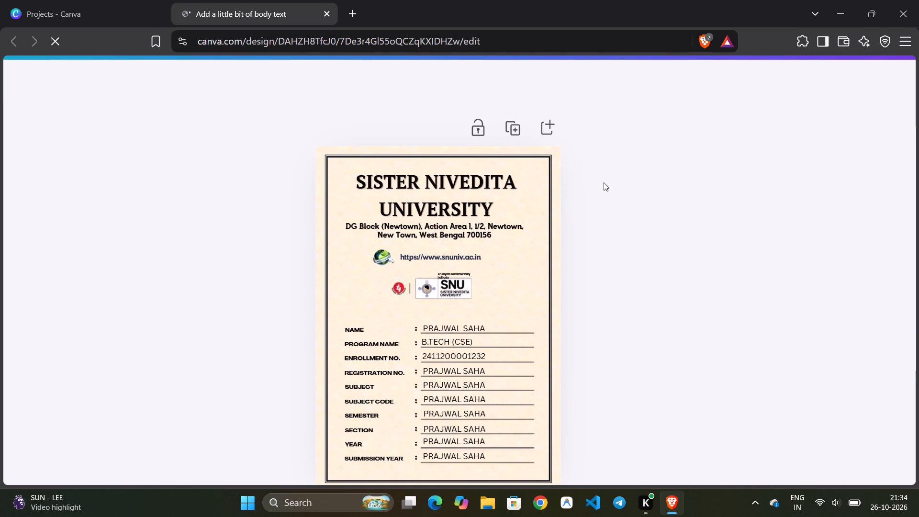
Nudge the program name value B.TECH (CSE) right by three increments to line it up with the name value above.
{"action": "scroll", "coordinate": [528, 308], "scroll_direction": "down", "scroll_amount": 2}
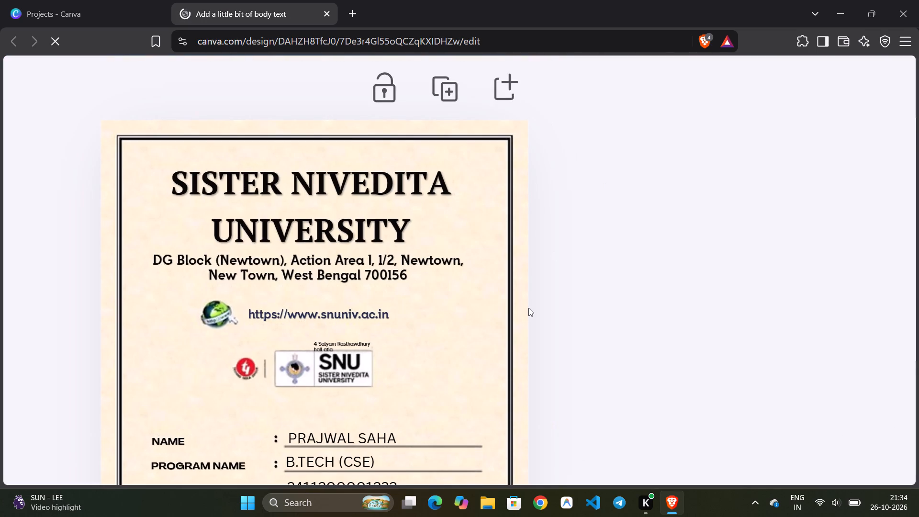
{"action": "scroll", "coordinate": [528, 308], "scroll_direction": "down", "scroll_amount": 2}
{"action": "scroll", "coordinate": [528, 308], "scroll_direction": "right", "scroll_amount": 3}
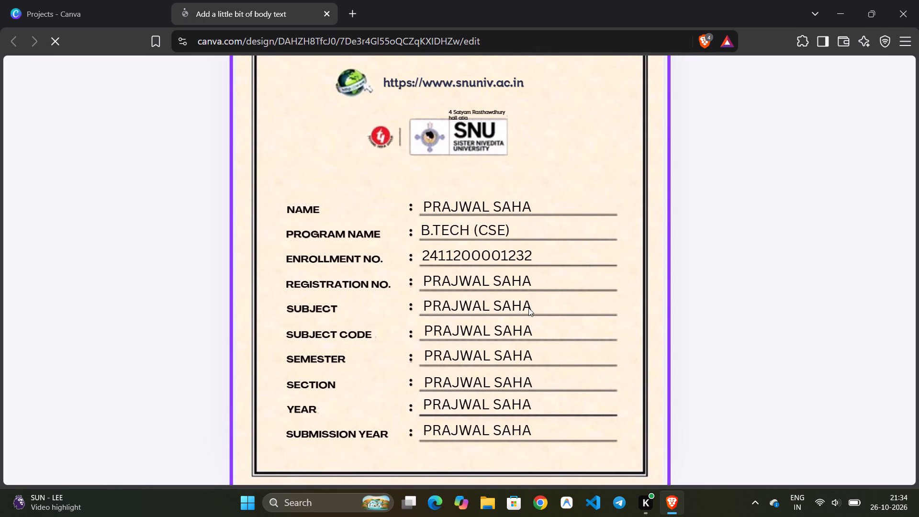
{"action": "left_click", "coordinate": [415, 173]}
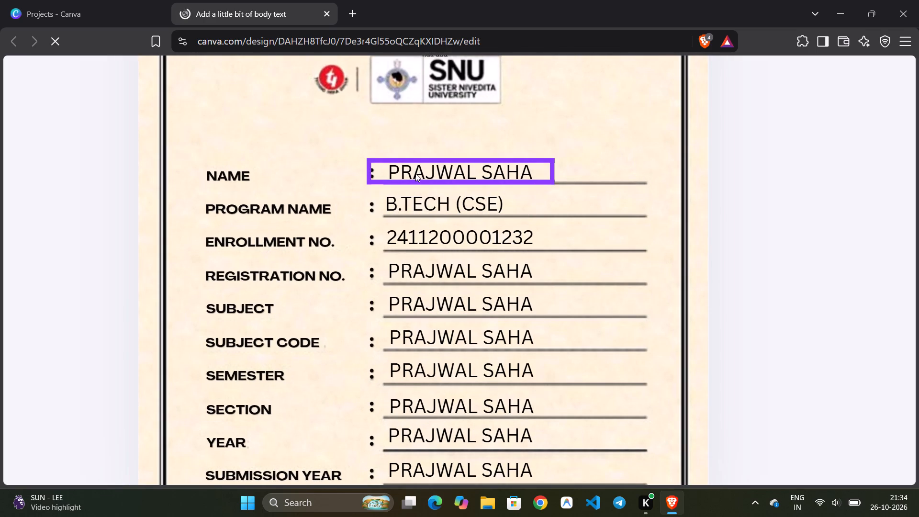
{"action": "left_click", "coordinate": [411, 207]}
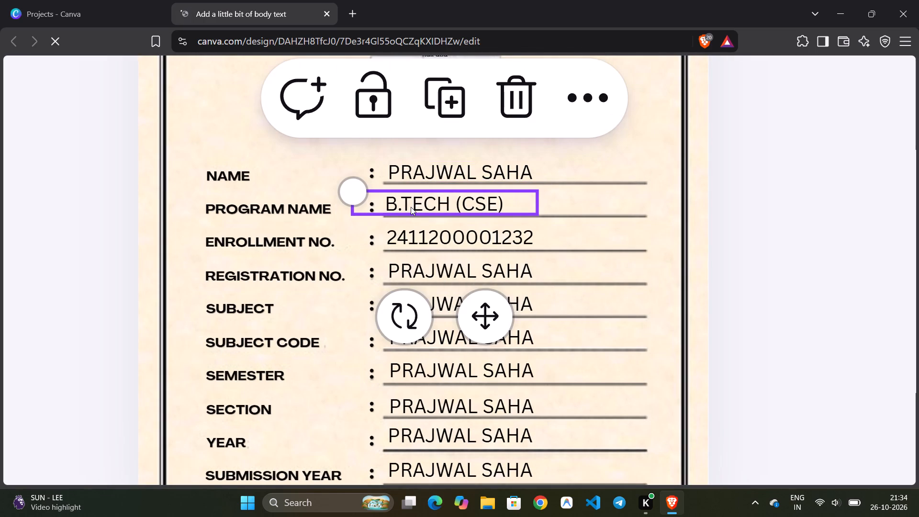
{"action": "key", "text": "Right"}
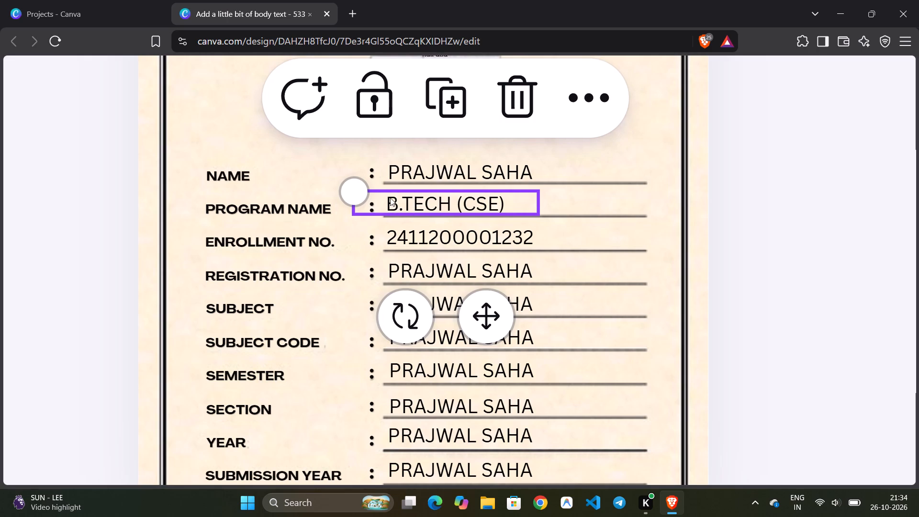
{"action": "key", "text": "Right"}
{"action": "key", "text": "Right"}
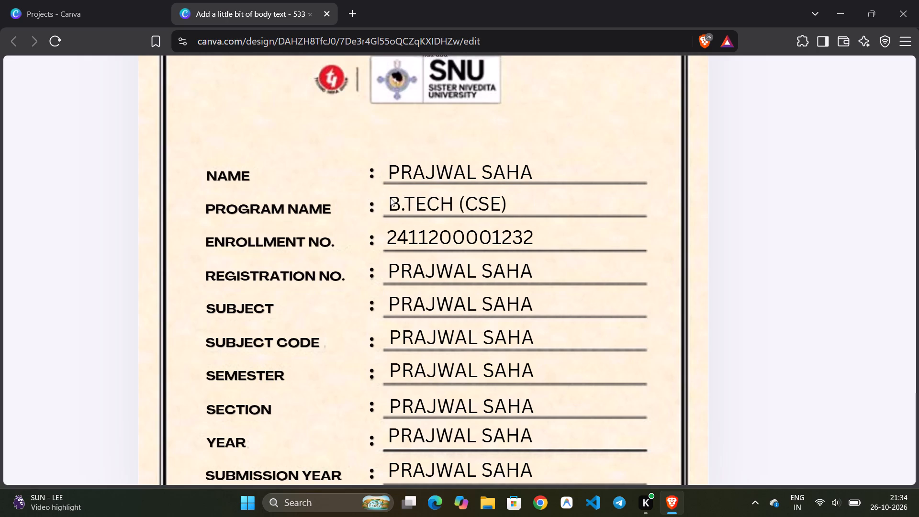
{"action": "left_click", "coordinate": [797, 193]}
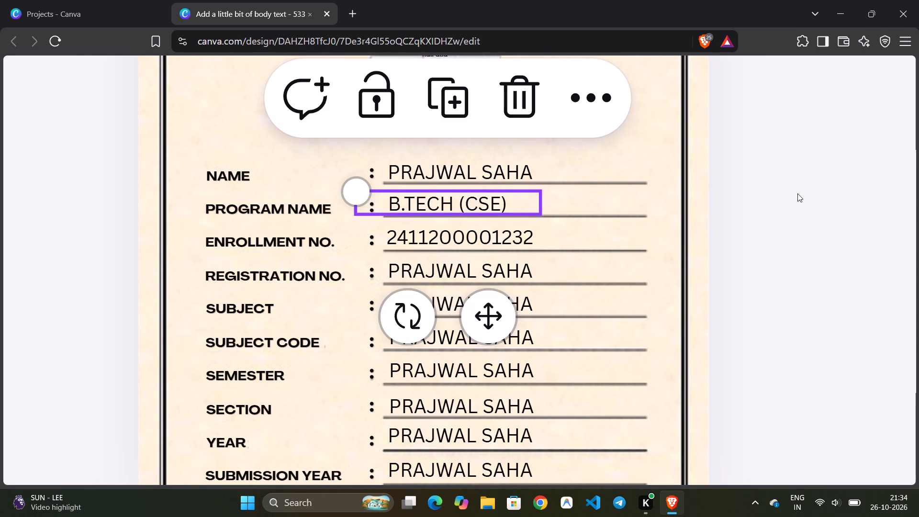
{"action": "left_click", "coordinate": [420, 245]}
{"action": "key", "text": "Right"}
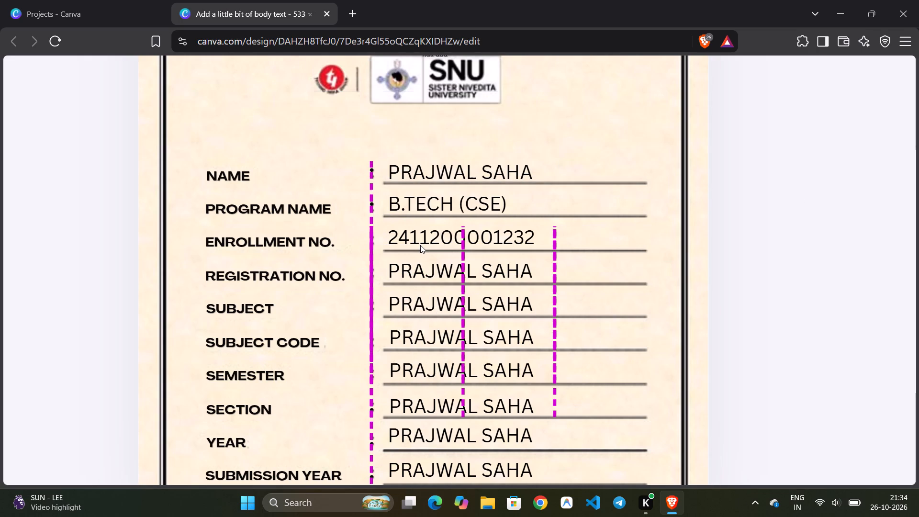
{"action": "key", "text": "Right"}
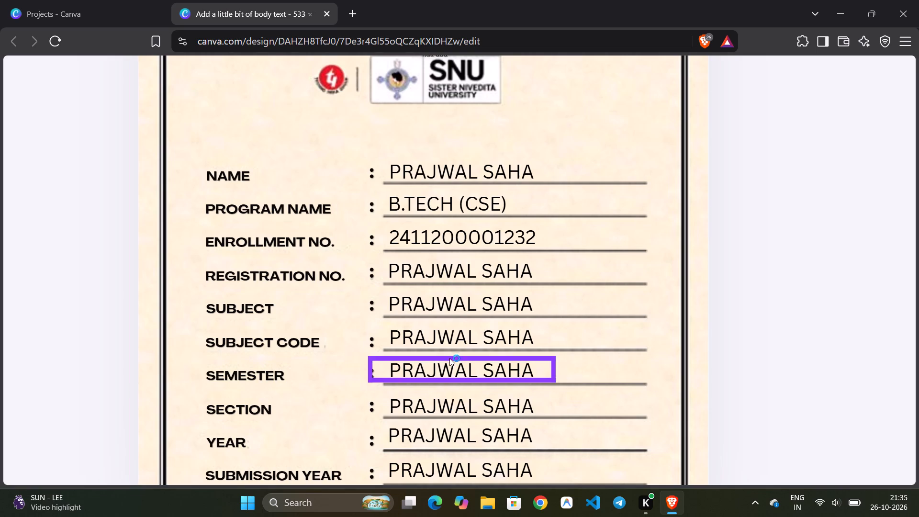
Replace the placeholder name in the REGISTRATION NO. row with the student's registration number.
{"action": "left_click", "coordinate": [448, 274]}
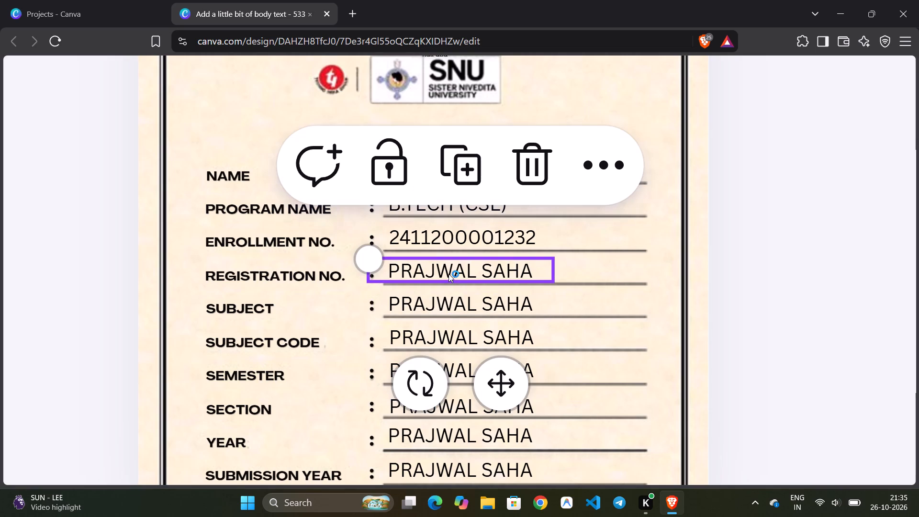
{"action": "left_click", "coordinate": [448, 274]}
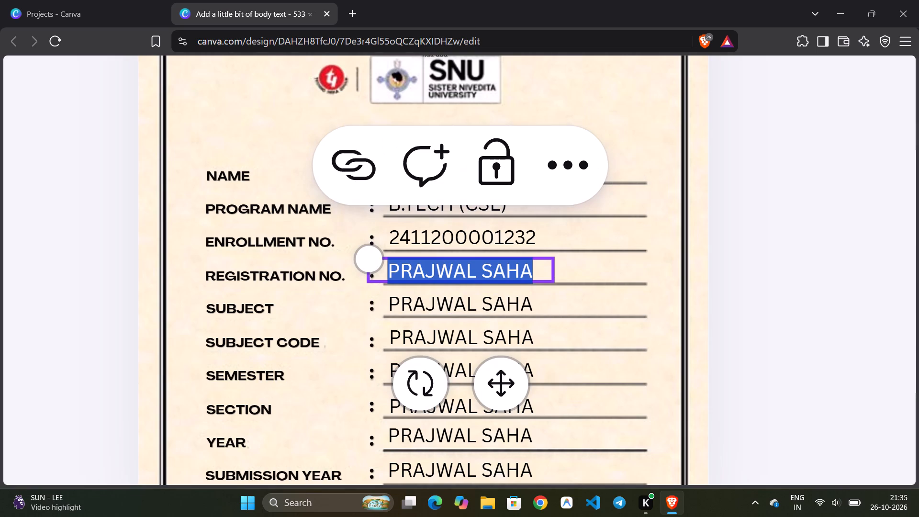
{"action": "key", "text": "BackSpace"}
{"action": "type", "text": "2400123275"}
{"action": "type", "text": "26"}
{"action": "left_click", "coordinate": [797, 247]}
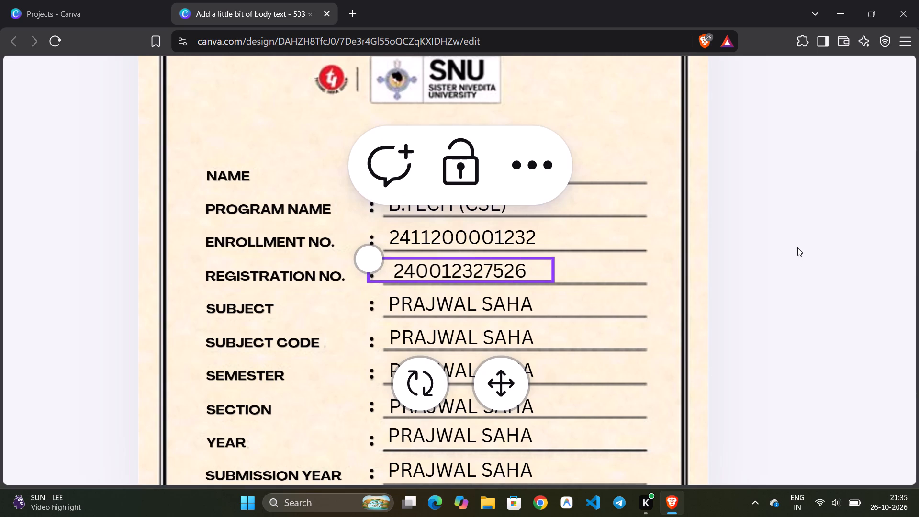
Nudge the registration number value left by three increments to line it up with the enrollment number value above.
{"action": "left_click", "coordinate": [500, 274]}
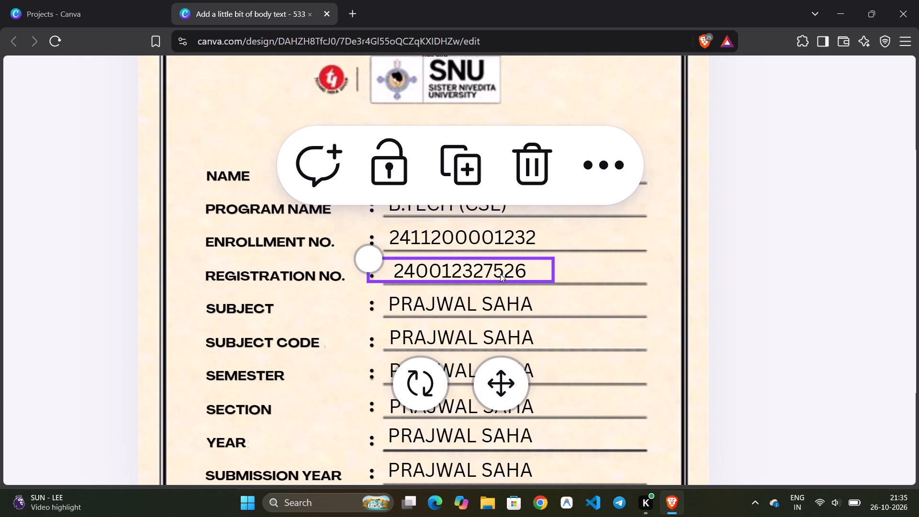
{"action": "key", "text": "Left"}
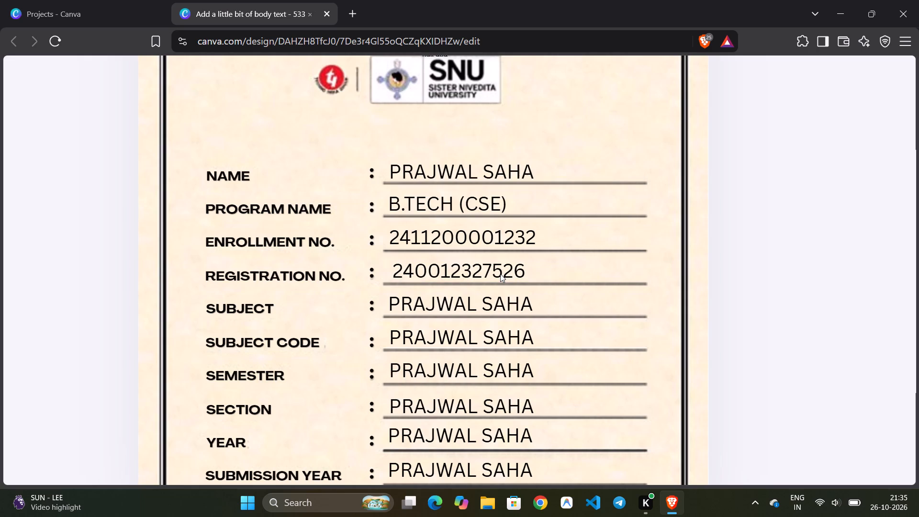
{"action": "key", "text": "Left"}
{"action": "key", "text": "Left"}
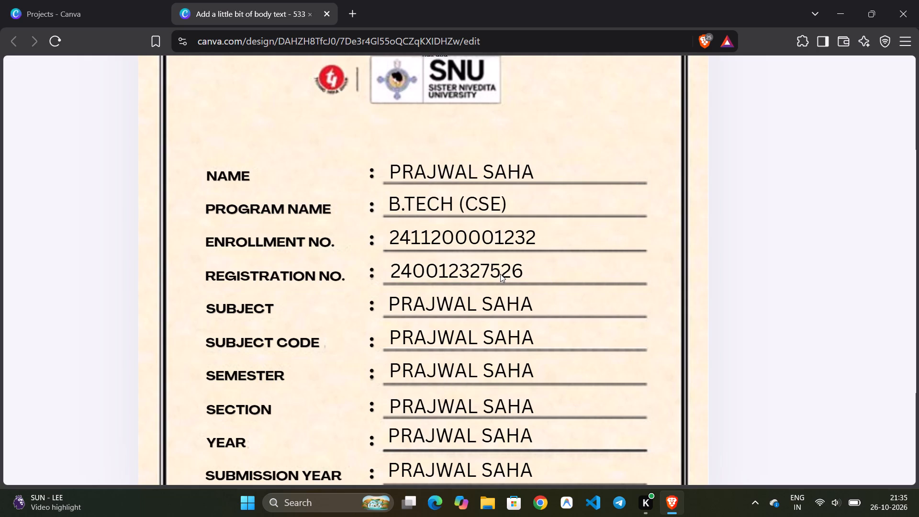
{"action": "left_click", "coordinate": [854, 236]}
Clear the placeholder name from the SUBJECT row, leaving its text box open for editing.
{"action": "scroll", "coordinate": [854, 236], "scroll_direction": "down", "scroll_amount": 2}
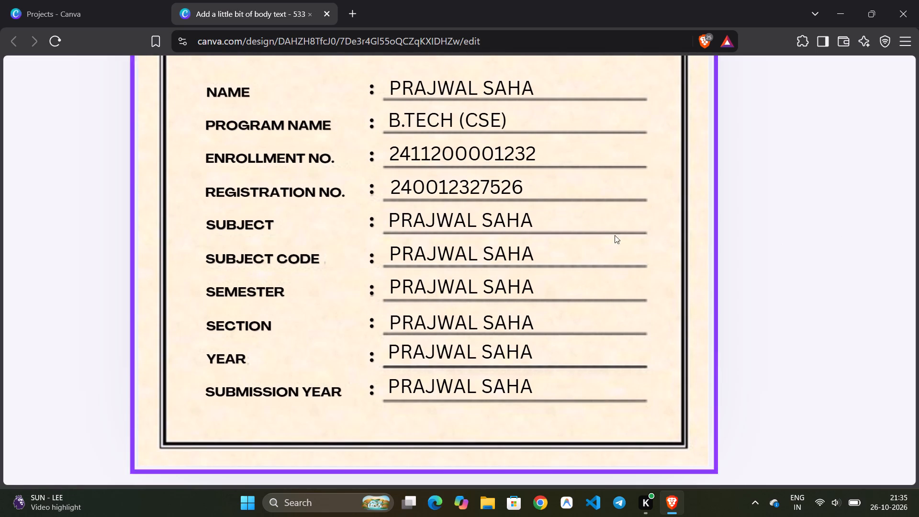
{"action": "left_click", "coordinate": [521, 214]}
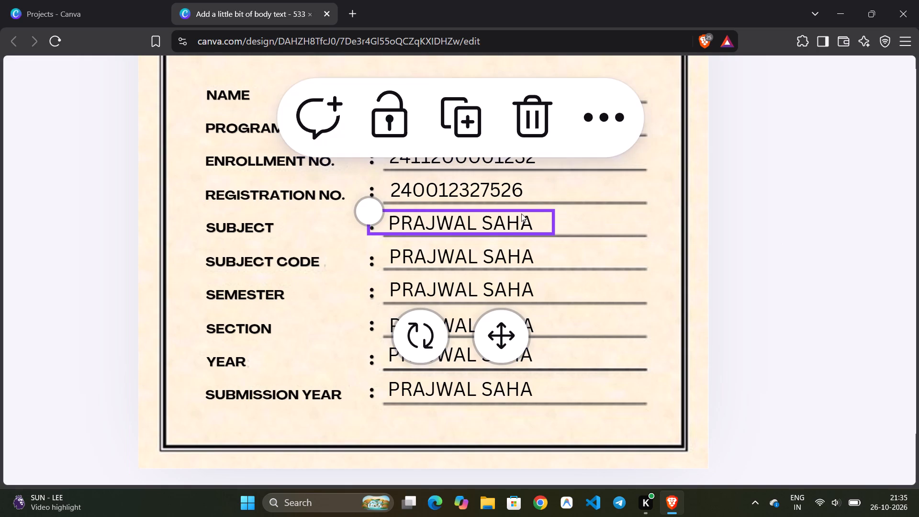
{"action": "left_click", "coordinate": [508, 226]}
{"action": "key", "text": "BackSpace"}
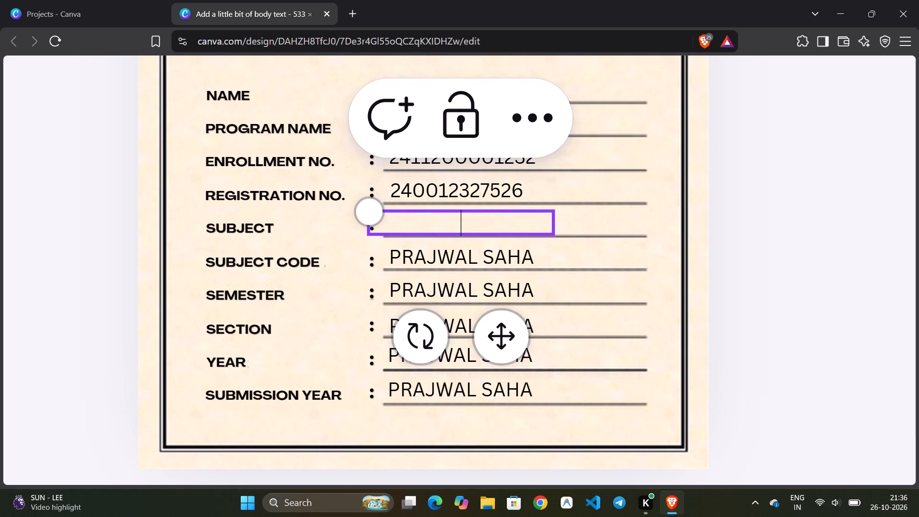
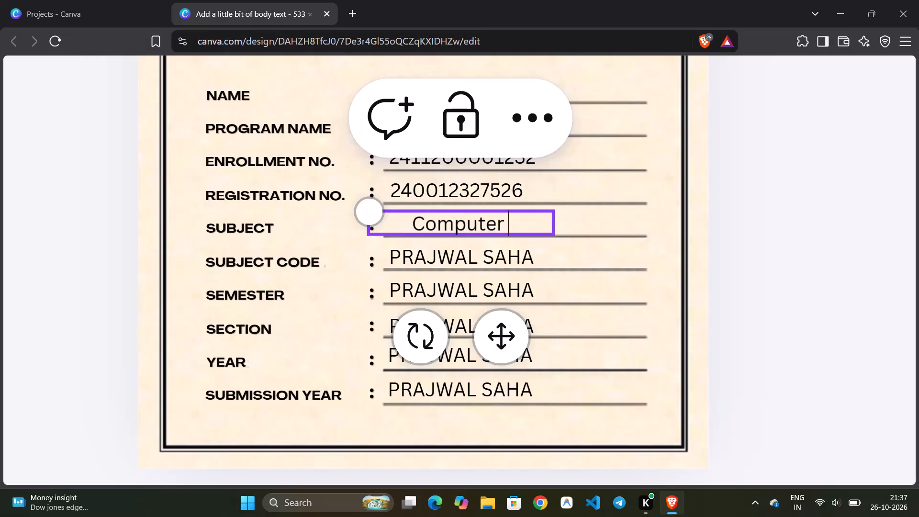
Complete the SUBJECT row's value so that it reads "Computer Networks".
{"action": "type", "text": "Net"}
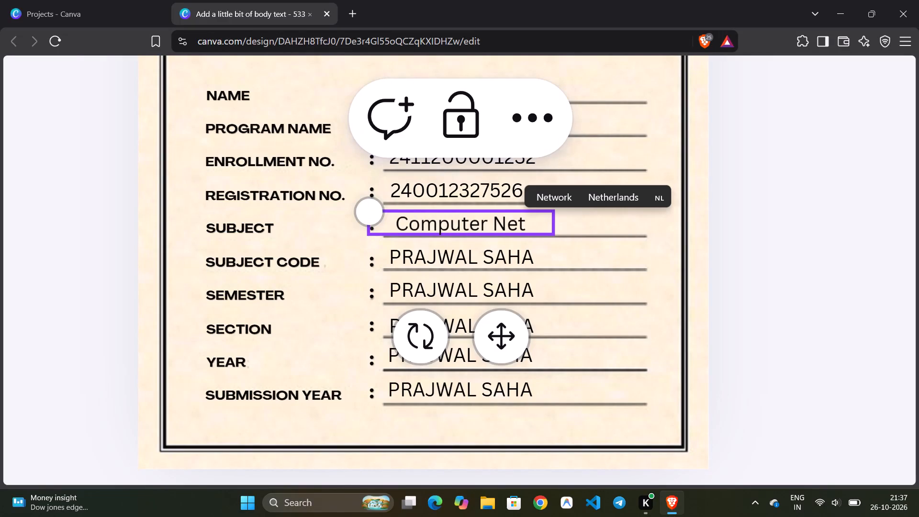
{"action": "type", "text": "works"}
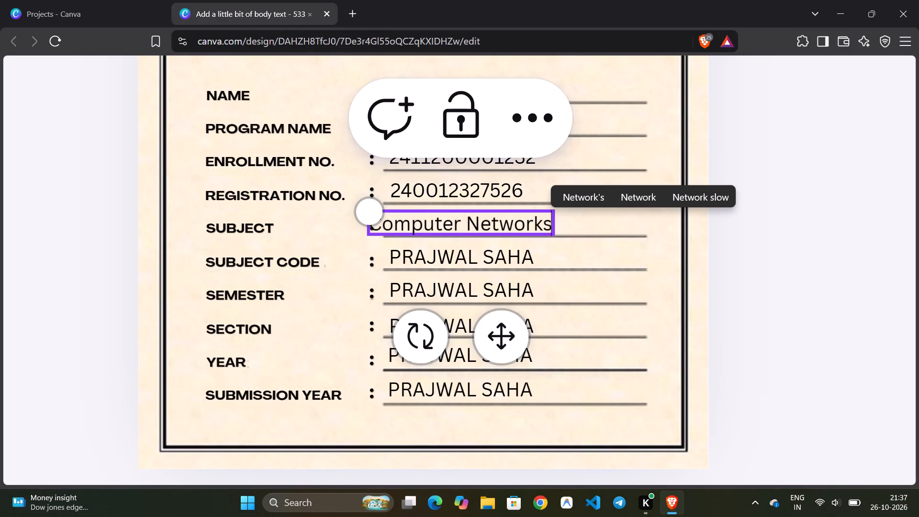
{"action": "key", "text": "Right"}
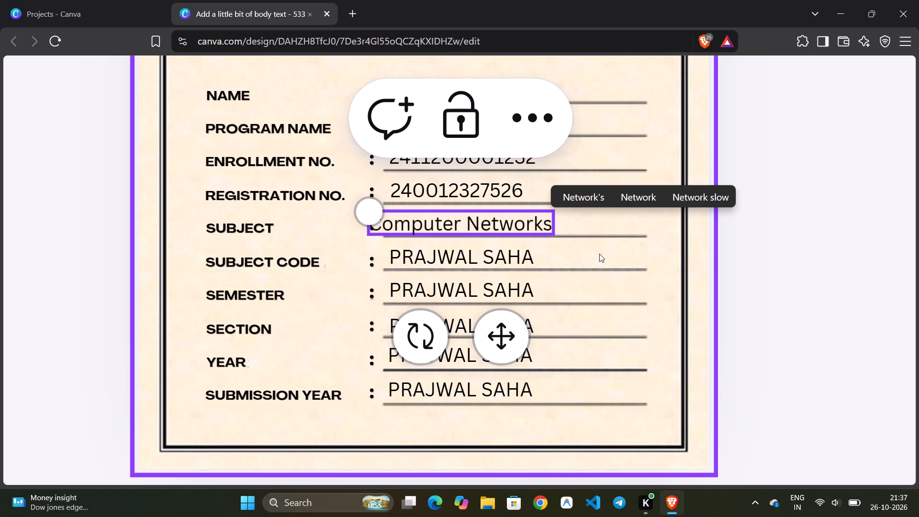
{"action": "key", "text": "Right"}
{"action": "left_click", "coordinate": [798, 266]}
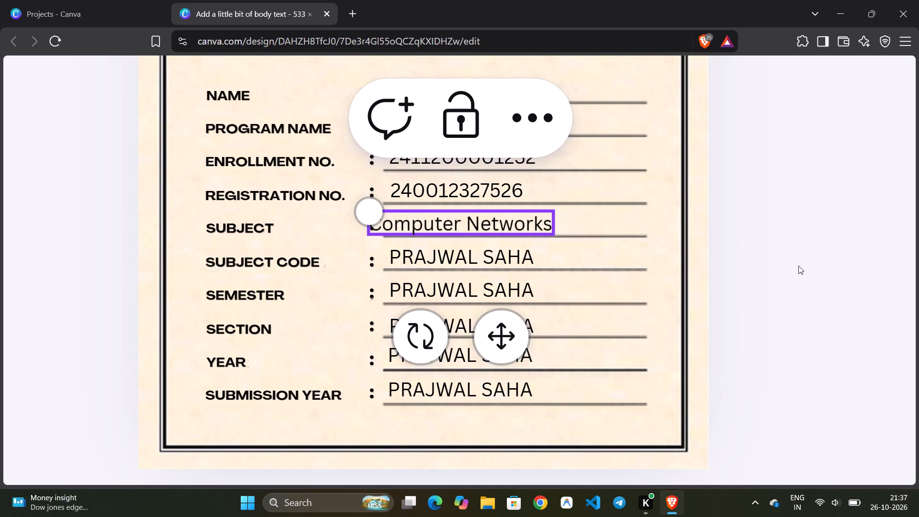
Nudge the Computer Networks value right, clear of the colon, to line it up with the values in the rows above.
{"action": "left_click", "coordinate": [475, 228]}
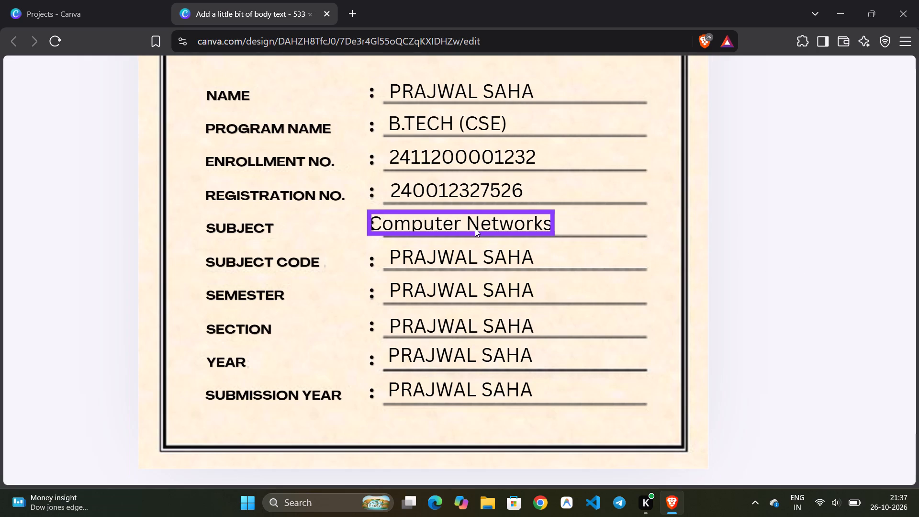
{"action": "key", "text": "Right"}
{"action": "key", "text": "Right"}
{"action": "key", "text": "Right"}
{"action": "key", "text": "Right"}
{"action": "key", "text": "Right"}
{"action": "key", "text": "Right"}
{"action": "key", "text": "Right"}
{"action": "key", "text": "Right"}
{"action": "key", "text": "Right"}
{"action": "key", "text": "Right"}
{"action": "key", "text": "Right"}
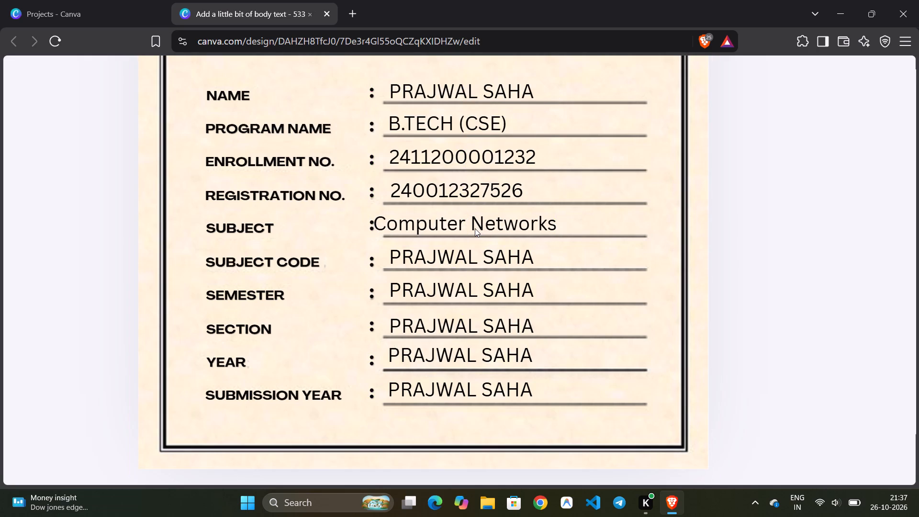
{"action": "key", "text": "Right"}
{"action": "key", "text": "Right"}
{"action": "key", "text": "Right"}
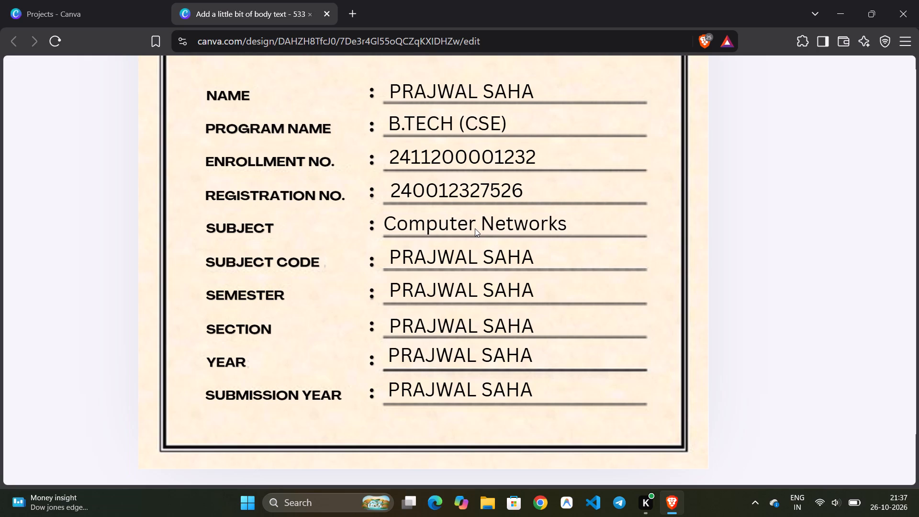
{"action": "key", "text": "Right"}
{"action": "key", "text": "Right"}
{"action": "key", "text": "Right"}
{"action": "key", "text": "Right"}
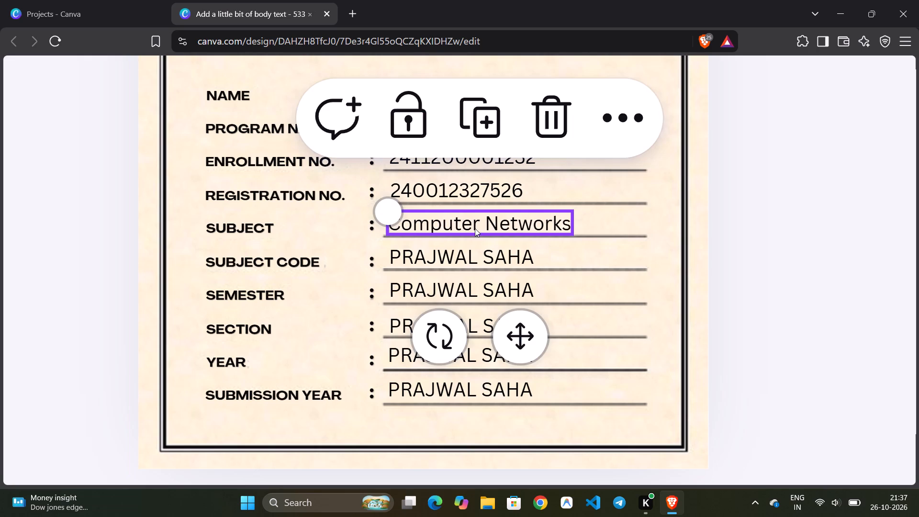
{"action": "left_click", "coordinate": [751, 232]}
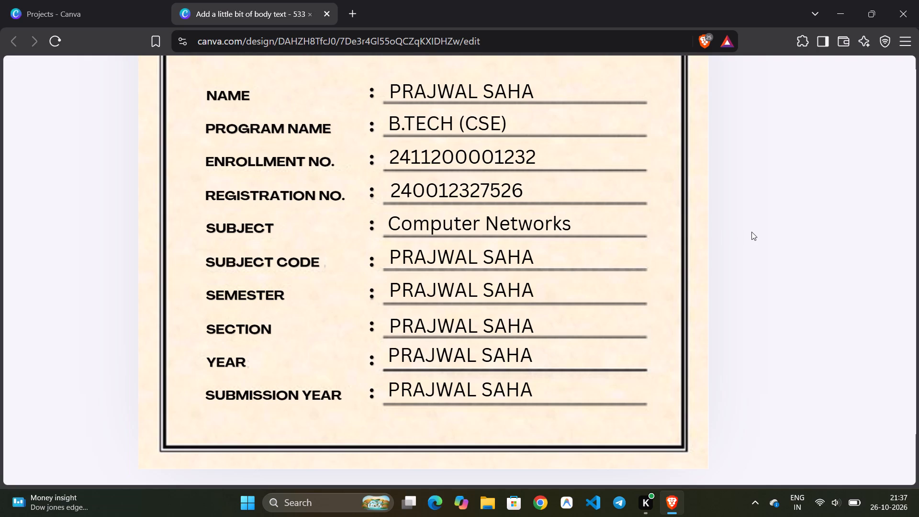
{"action": "left_click", "coordinate": [479, 261]}
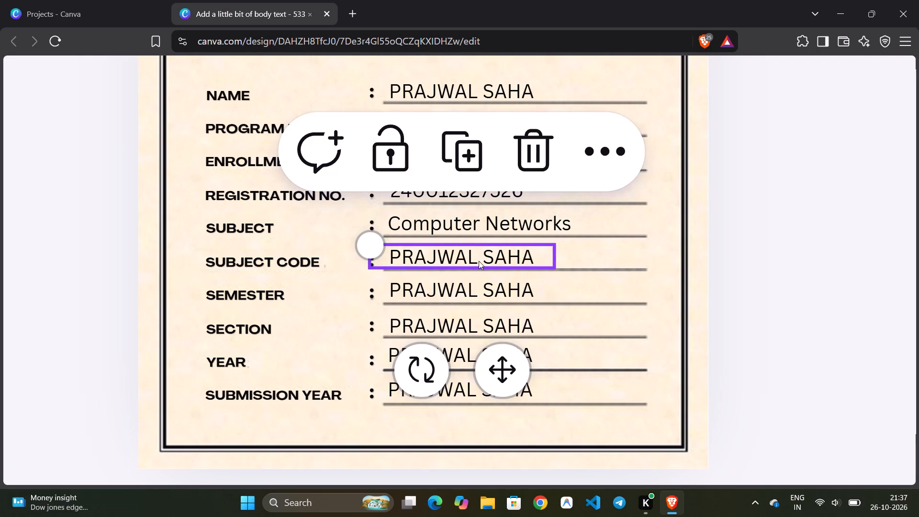
{"action": "left_click", "coordinate": [479, 261]}
{"action": "key", "text": "BackSpace"}
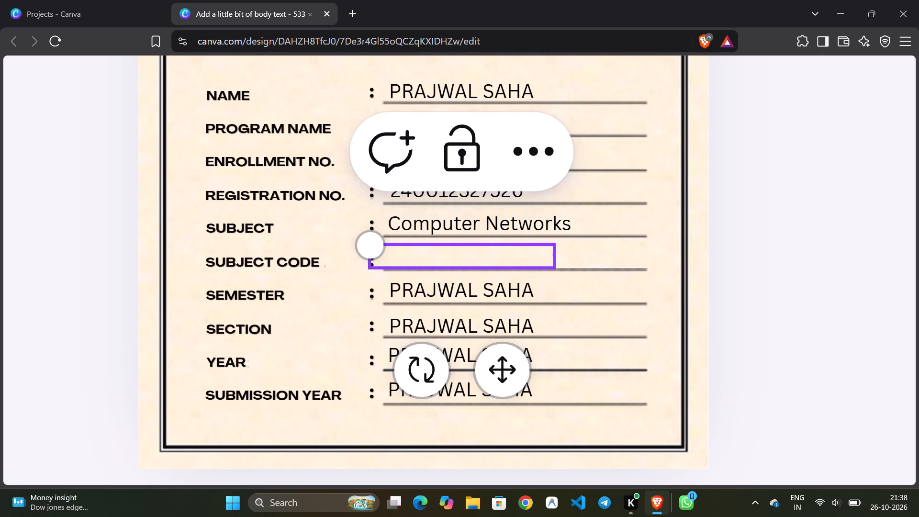
{"action": "key", "text": "c"}
{"action": "key", "text": "s"}
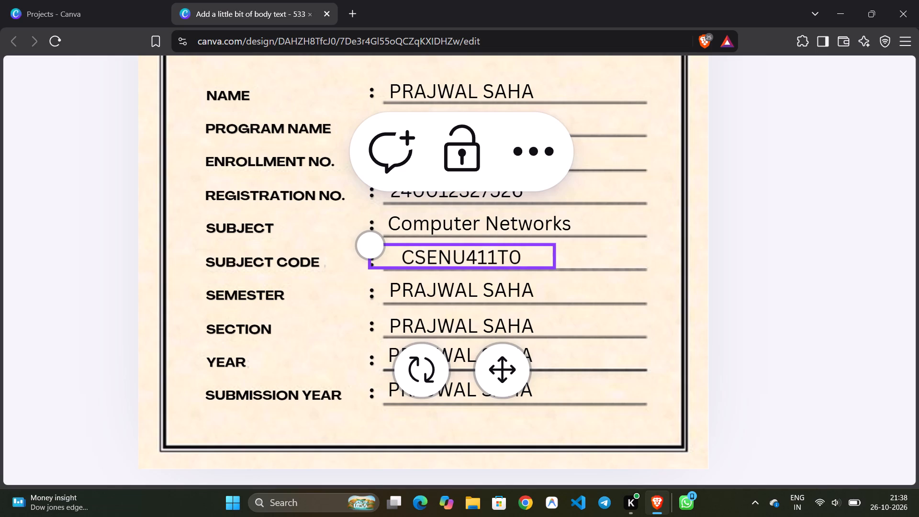
{"action": "key", "text": "1"}
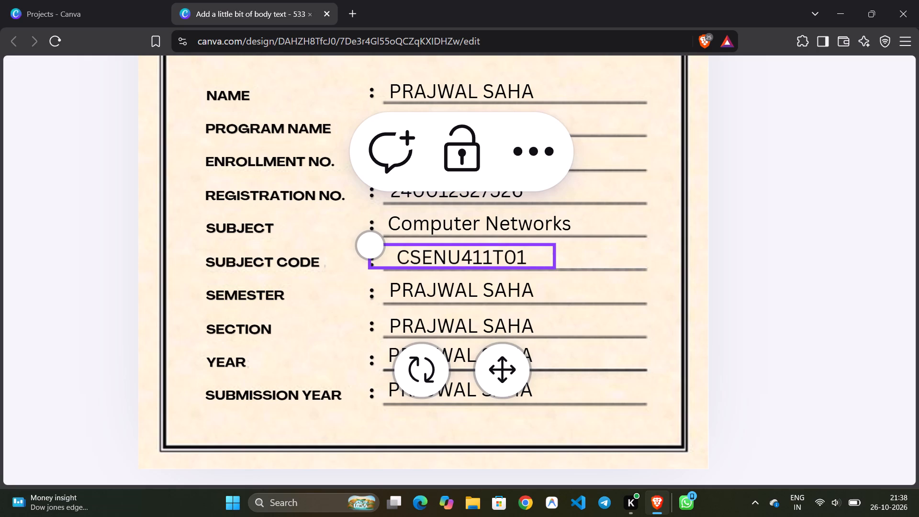
{"action": "left_click", "coordinate": [738, 236]}
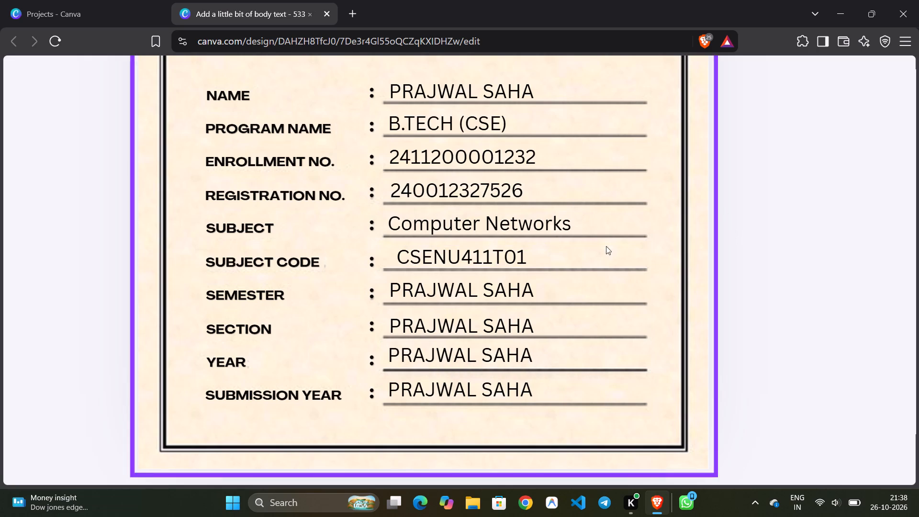
Nudge the subject code value left by seven increments to line it up with the values above.
{"action": "left_click", "coordinate": [492, 257]}
{"action": "key", "text": "Left"}
{"action": "key", "text": "Left"}
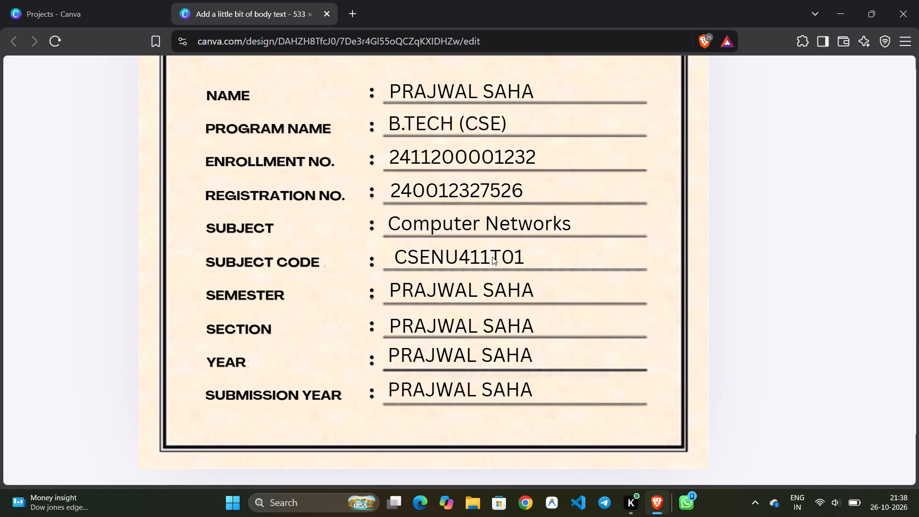
{"action": "key", "text": "Left"}
{"action": "key", "text": "Left"}
{"action": "key", "text": "Left"}
{"action": "key", "text": "Left"}
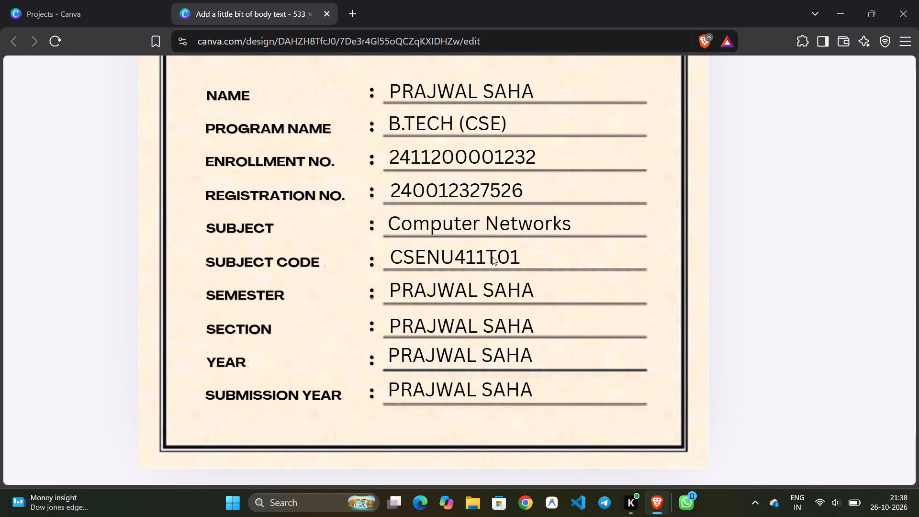
{"action": "key", "text": "Left"}
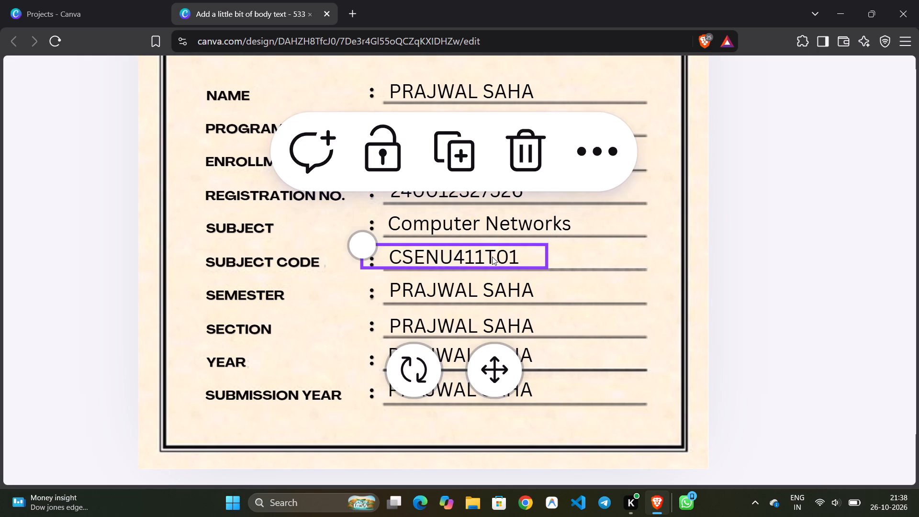
{"action": "left_click", "coordinate": [767, 184]}
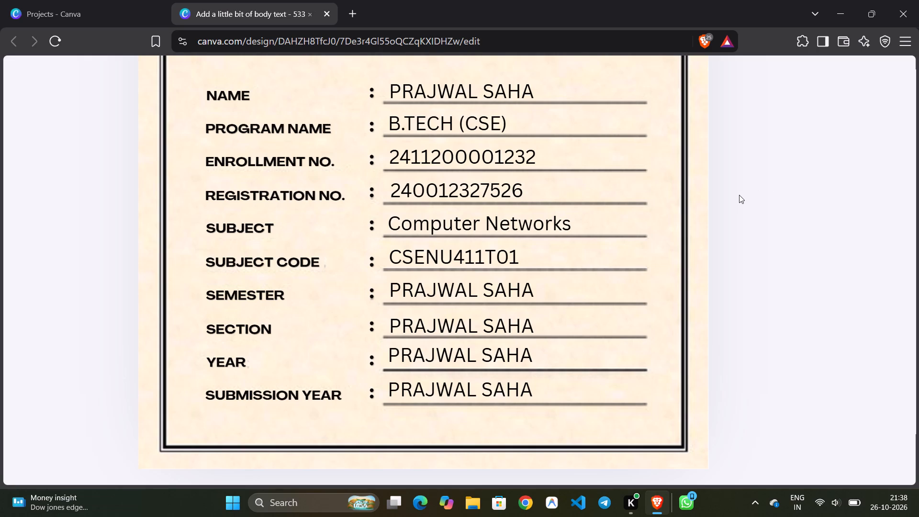
Replace the placeholder name in the SEMESTER row with "5th".
{"action": "left_click", "coordinate": [484, 289]}
{"action": "left_click", "coordinate": [484, 289]}
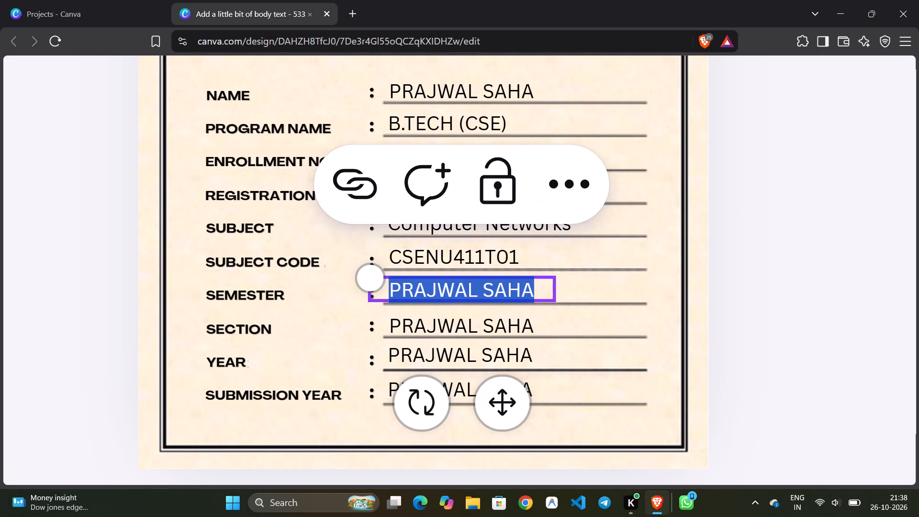
{"action": "key", "text": "BackSpace"}
{"action": "key", "text": "5"}
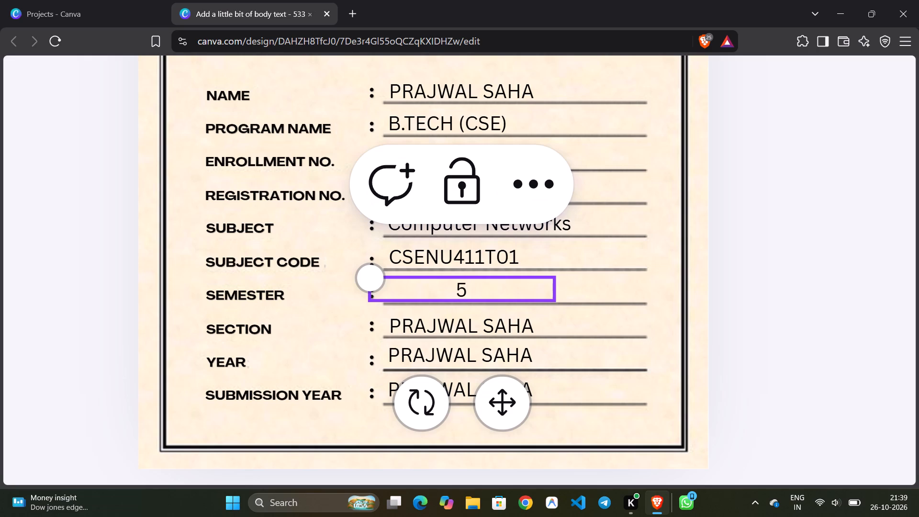
{"action": "type", "text": "th"}
{"action": "left_click", "coordinate": [810, 273]}
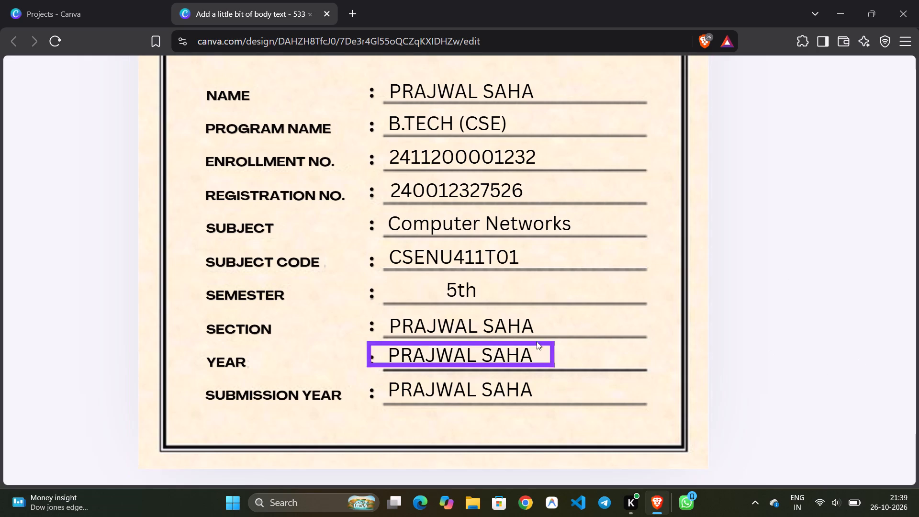
Move the 5th value left to just after the colon at the start of its line, and nudge it down by one increment.
{"action": "left_click", "coordinate": [471, 291]}
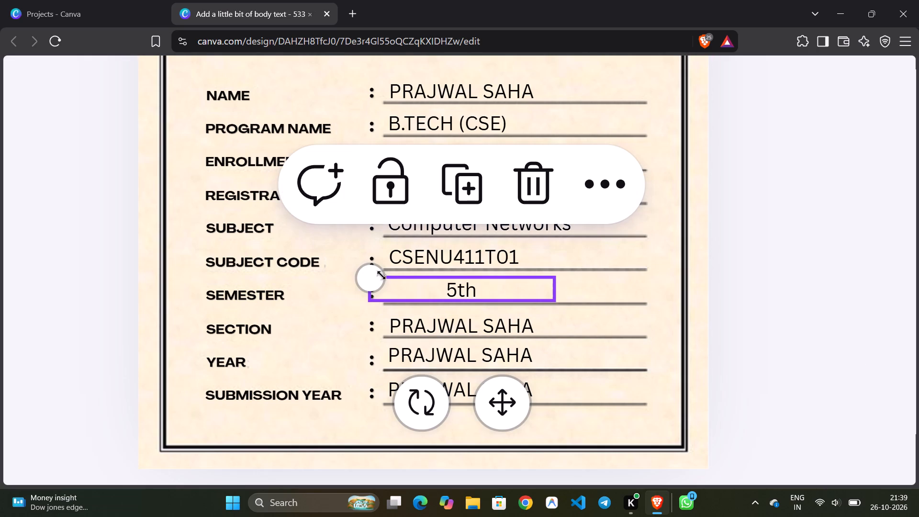
{"action": "key", "text": "Left"}
{"action": "key", "text": "Left"}
{"action": "key", "text": "Left"}
{"action": "key", "text": "Left"}
{"action": "key", "text": "Left"}
{"action": "key", "text": "Left"}
{"action": "key", "text": "Left"}
{"action": "key", "text": "Left"}
{"action": "key", "text": "Left"}
{"action": "key", "text": "Left"}
{"action": "key", "text": "Left"}
{"action": "key", "text": "Left"}
{"action": "key", "text": "Left"}
{"action": "key", "text": "Left"}
{"action": "key", "text": "Left"}
{"action": "key", "text": "Left"}
{"action": "key", "text": "Left"}
{"action": "key", "text": "Left"}
{"action": "key", "text": "Left"}
{"action": "key", "text": "Left"}
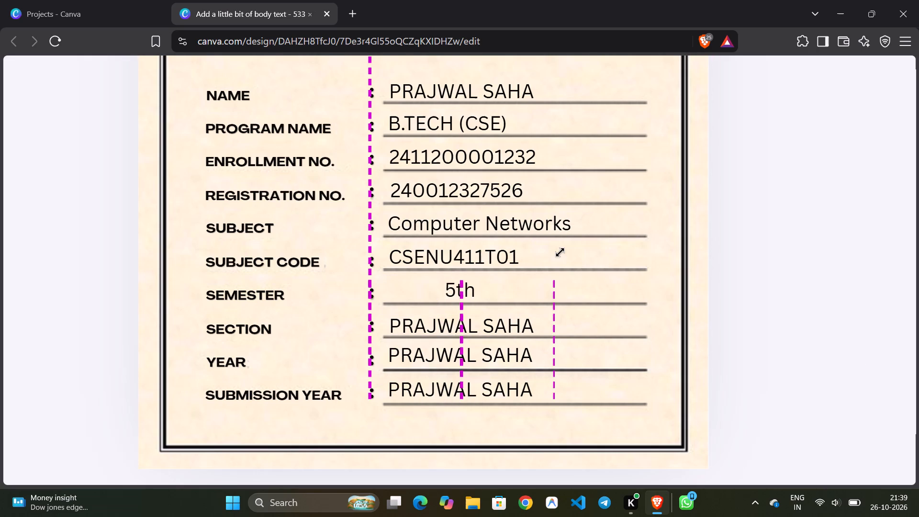
{"action": "key", "text": "Left"}
{"action": "key", "text": "Left"}
{"action": "key", "text": "Left"}
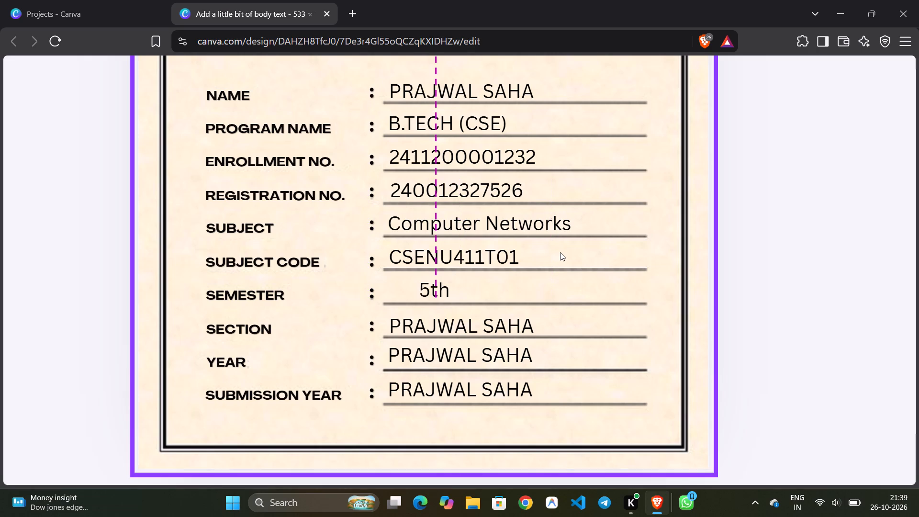
{"action": "key", "text": "Left"}
{"action": "key", "text": "Left"}
{"action": "key", "text": "Left"}
{"action": "key", "text": "Left"}
{"action": "key", "text": "Left"}
{"action": "key", "text": "Left"}
{"action": "key", "text": "Left"}
{"action": "key", "text": "Left"}
{"action": "key", "text": "Left"}
{"action": "key", "text": "Left"}
{"action": "key", "text": "Left"}
{"action": "key", "text": "Left"}
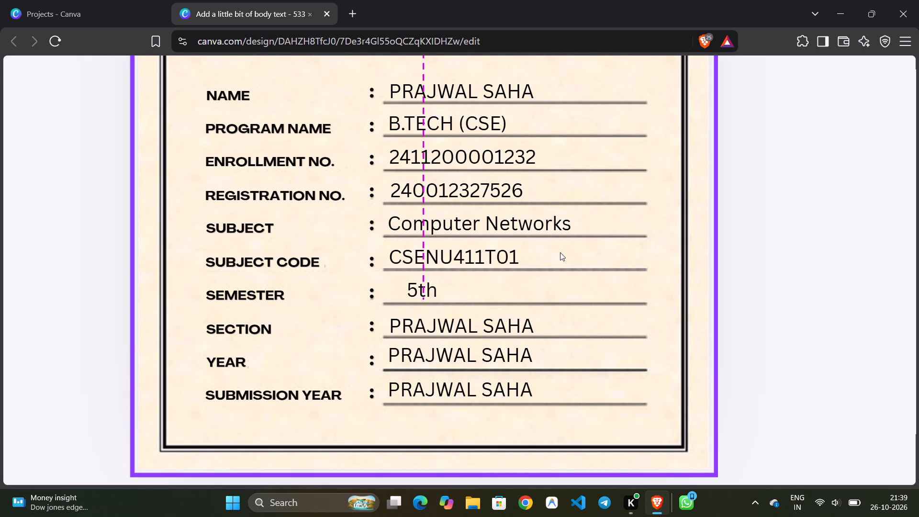
{"action": "key", "text": "Left"}
{"action": "key", "text": "Left"}
{"action": "key", "text": "Left"}
{"action": "key", "text": "Left"}
{"action": "key", "text": "Left"}
{"action": "key", "text": "Left"}
{"action": "key", "text": "Left"}
{"action": "key", "text": "Left"}
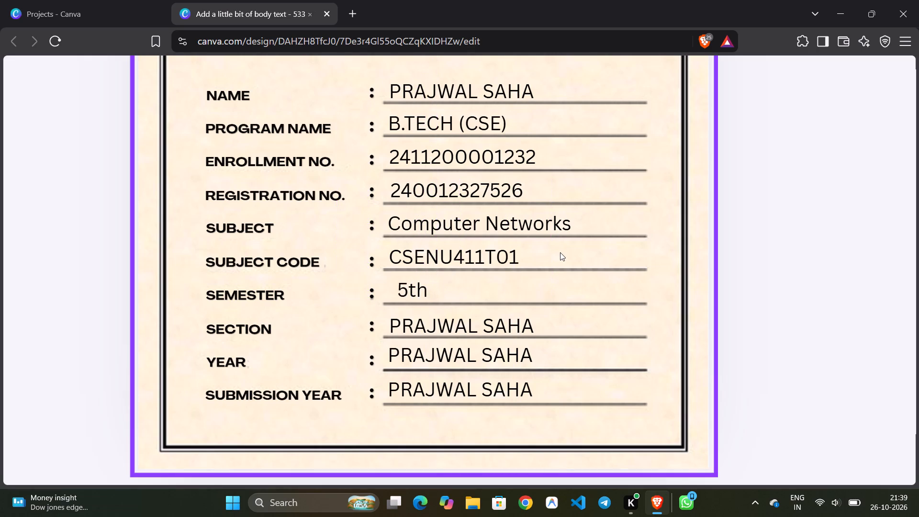
{"action": "key", "text": "Left"}
{"action": "key", "text": "Left"}
{"action": "key", "text": "Left"}
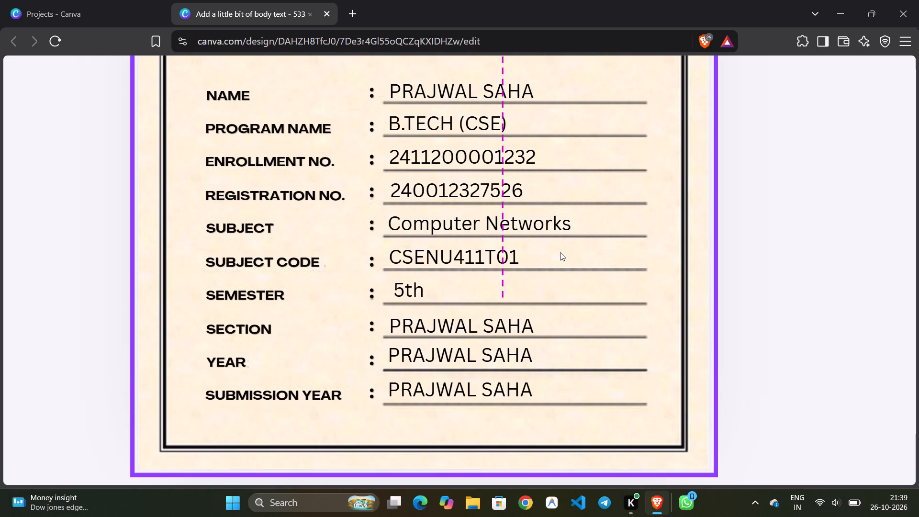
{"action": "key", "text": "Down"}
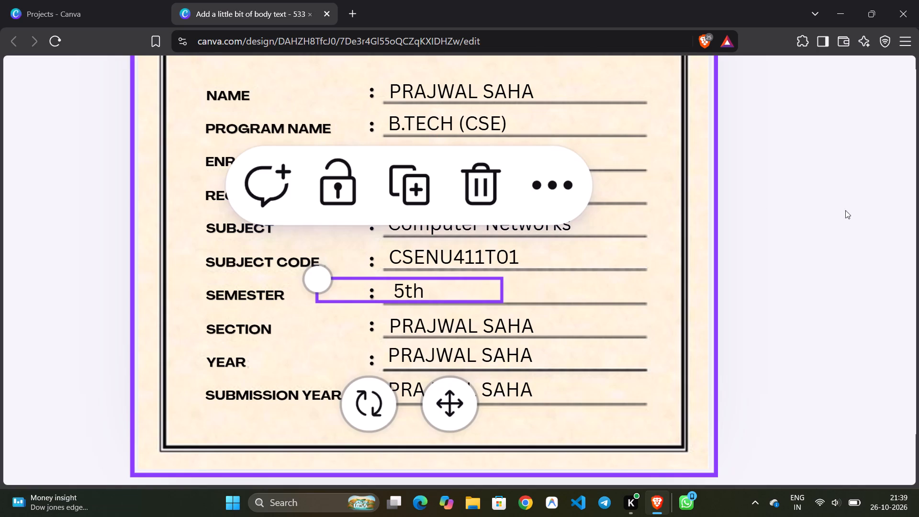
{"action": "left_click", "coordinate": [885, 234]}
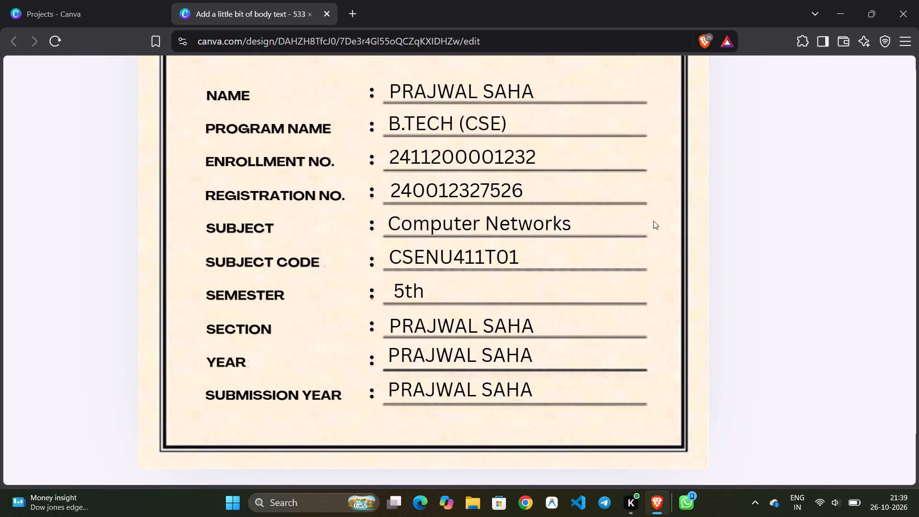
Nudge the registration number value left by one increment to line it up with the enrollment number above.
{"action": "left_click", "coordinate": [514, 180]}
{"action": "key", "text": "Left"}
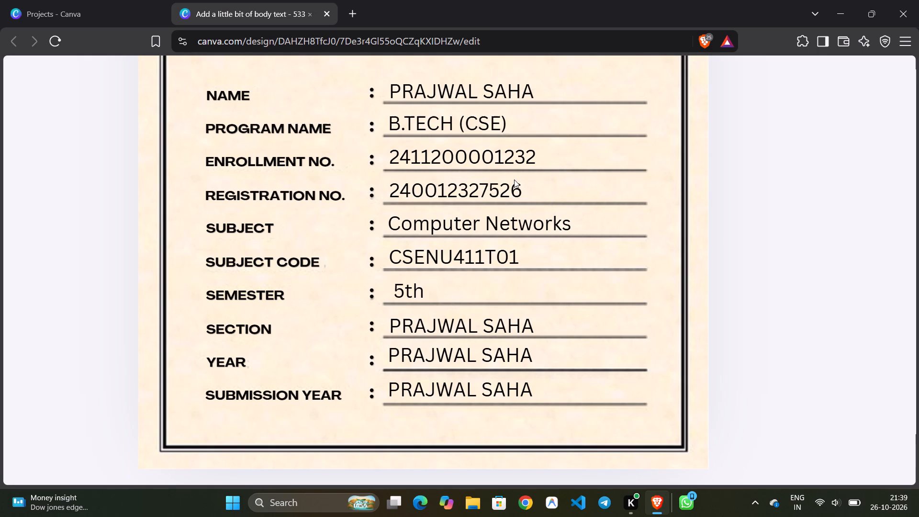
{"action": "left_click", "coordinate": [739, 181]}
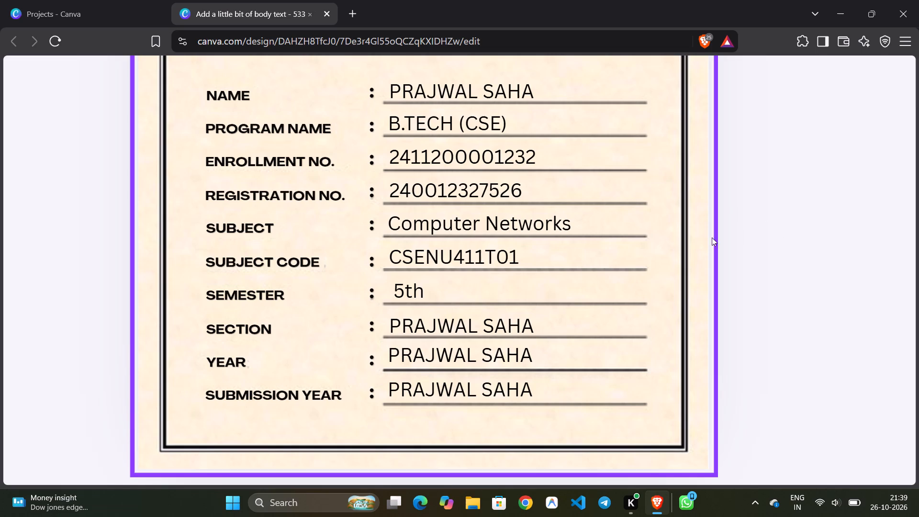
Nudge the 5th value in the SEMESTER row left by one increment.
{"action": "left_click", "coordinate": [439, 302]}
{"action": "key", "text": "Left"}
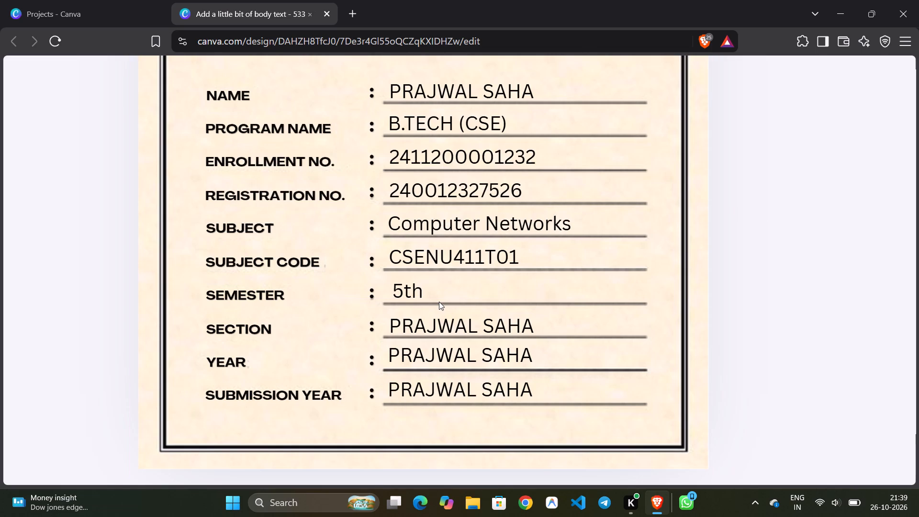
{"action": "left_click", "coordinate": [748, 251]}
Nudge the registration number value down by one increment, shifting it left by one and back right to line up with the enrollment number.
{"action": "left_click", "coordinate": [478, 192]}
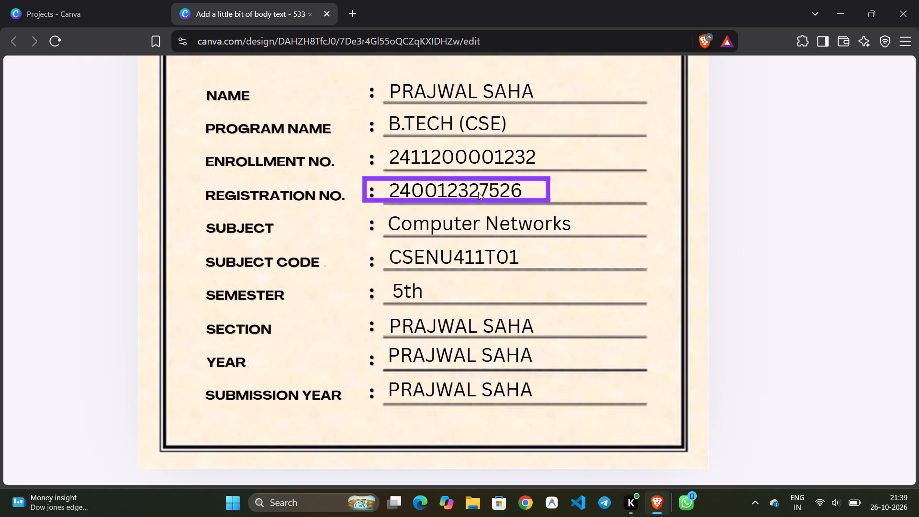
{"action": "key", "text": "Left"}
{"action": "key", "text": "Down"}
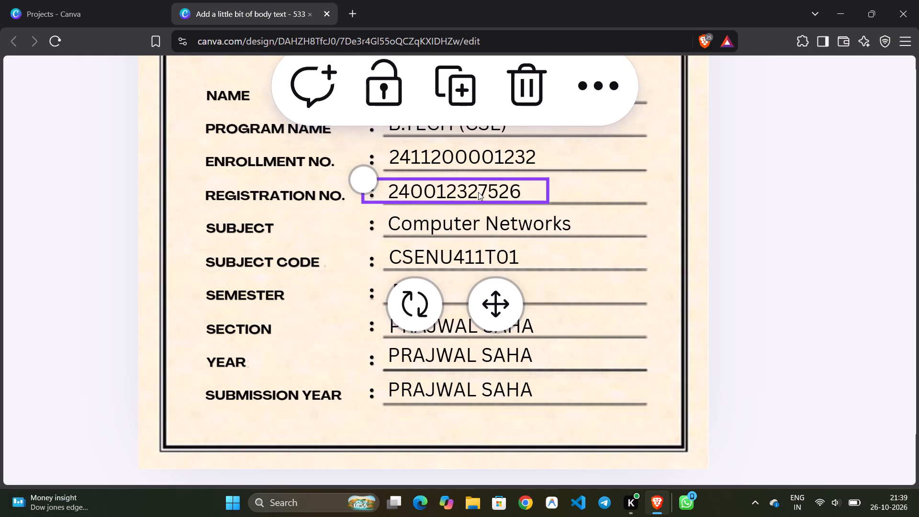
{"action": "left_click", "coordinate": [918, 80]}
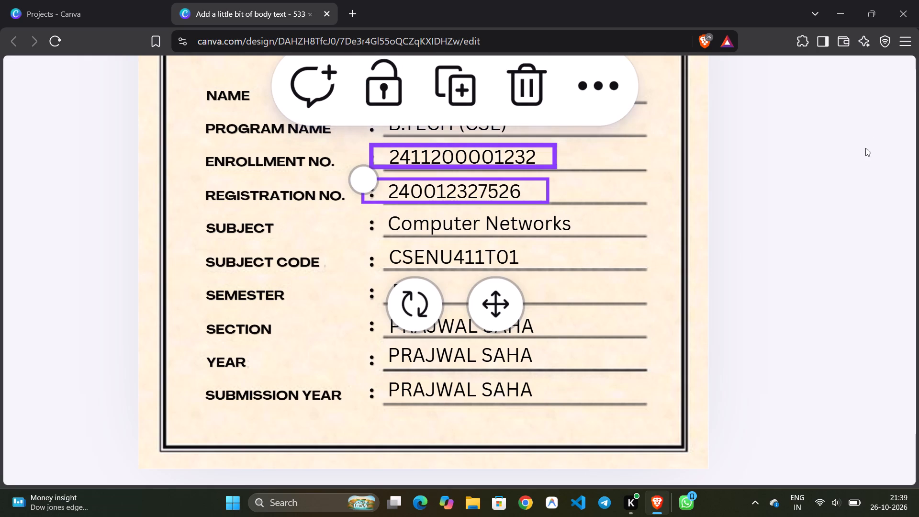
{"action": "left_click", "coordinate": [850, 173]}
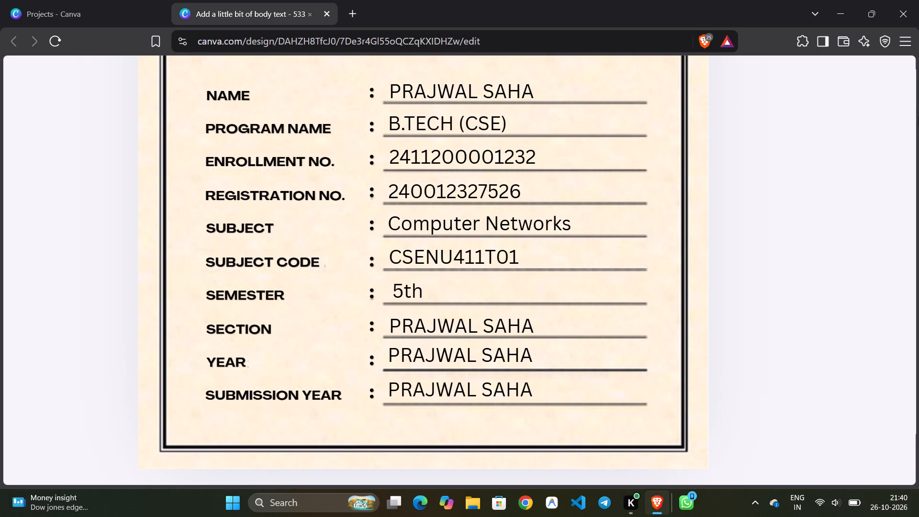
{"action": "left_click", "coordinate": [549, 193]}
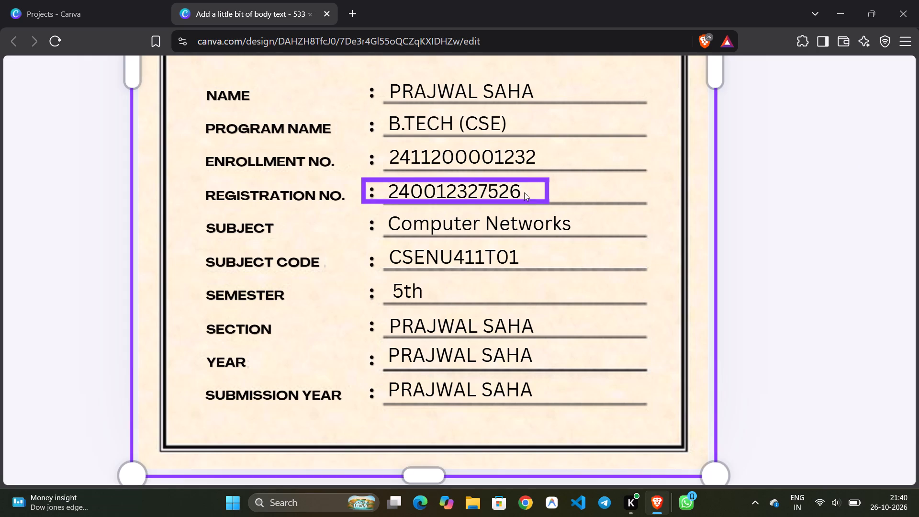
{"action": "left_click", "coordinate": [521, 192]}
{"action": "key", "text": "Right"}
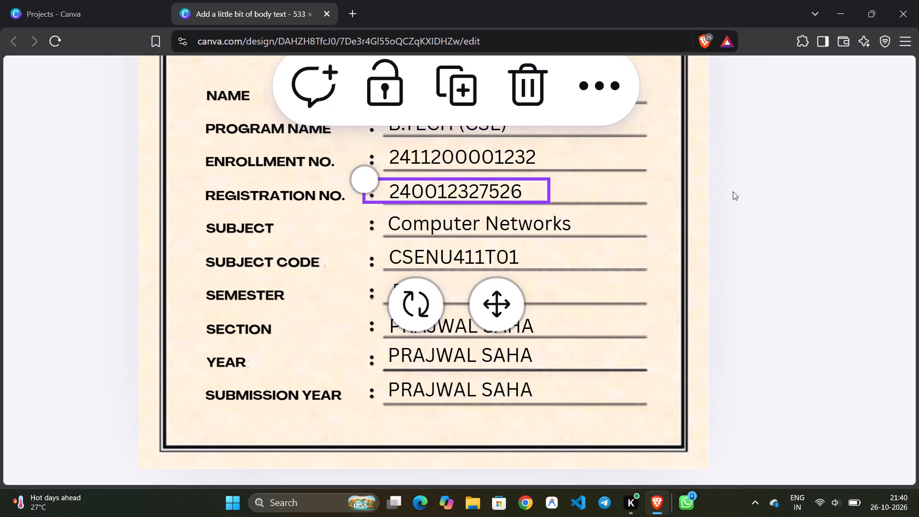
{"action": "left_click", "coordinate": [787, 210]}
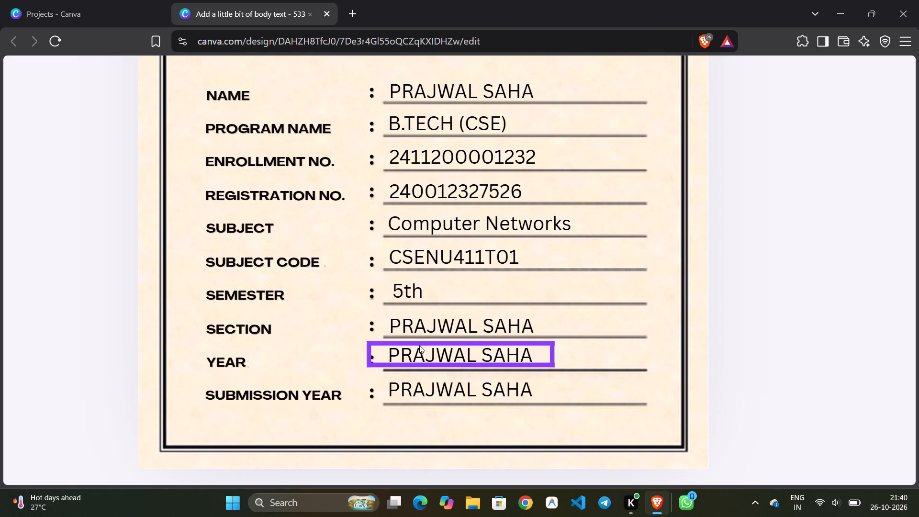
Replace the placeholder name in the SECTION row with "3".
{"action": "left_click", "coordinate": [432, 328]}
{"action": "left_click", "coordinate": [432, 328]}
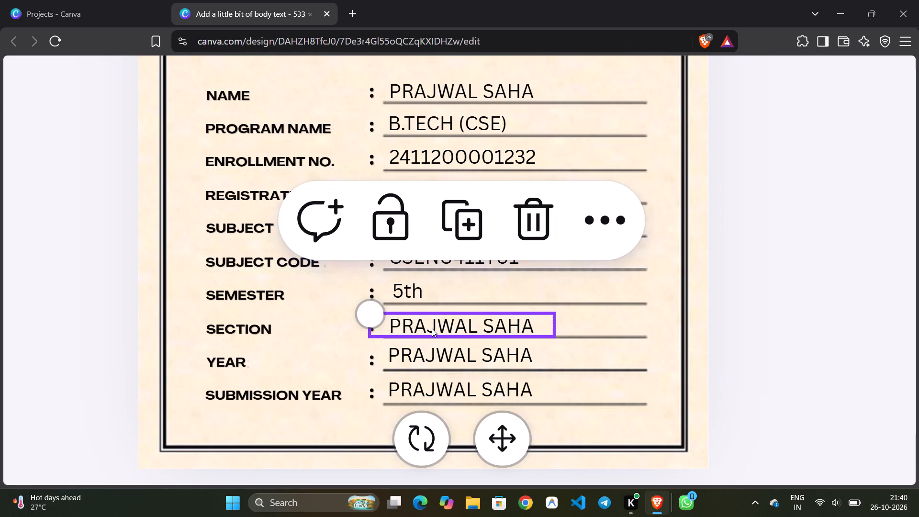
{"action": "key", "text": "BackSpace"}
{"action": "key", "text": "3"}
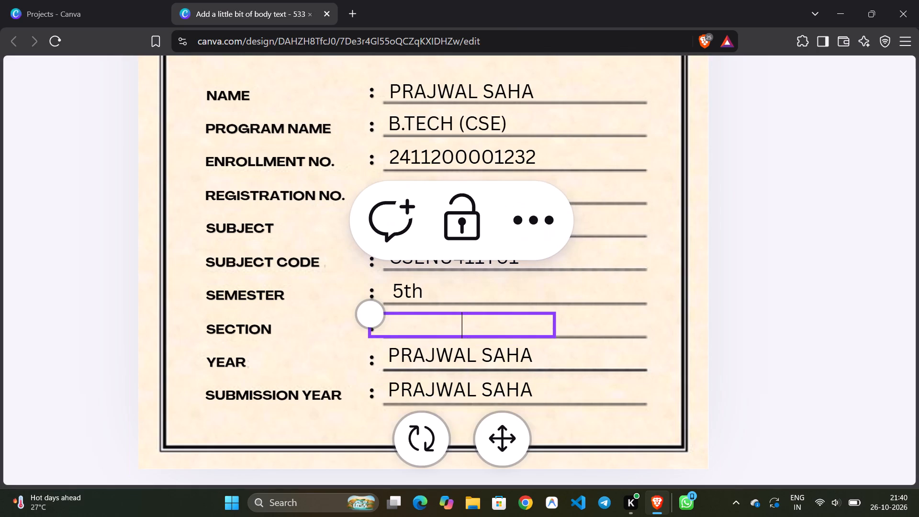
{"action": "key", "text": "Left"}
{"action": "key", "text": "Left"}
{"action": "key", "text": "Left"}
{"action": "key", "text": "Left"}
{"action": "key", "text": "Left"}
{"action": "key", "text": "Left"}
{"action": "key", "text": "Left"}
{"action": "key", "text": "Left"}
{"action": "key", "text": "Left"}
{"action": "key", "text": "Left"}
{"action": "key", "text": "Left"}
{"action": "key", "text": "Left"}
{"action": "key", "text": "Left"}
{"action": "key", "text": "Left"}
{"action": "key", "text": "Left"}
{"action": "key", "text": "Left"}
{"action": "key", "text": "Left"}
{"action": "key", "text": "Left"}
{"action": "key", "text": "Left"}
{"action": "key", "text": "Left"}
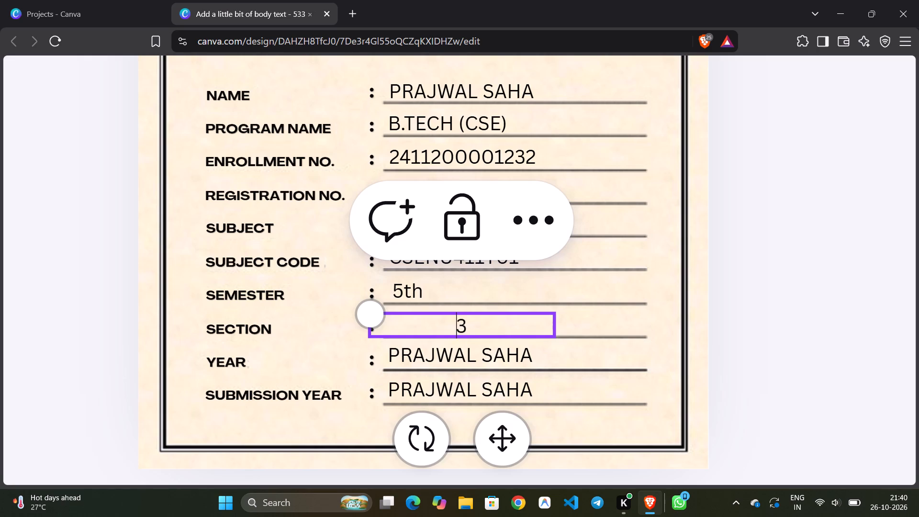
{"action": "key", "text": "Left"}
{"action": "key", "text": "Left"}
Move the section value 3 left to just after the colon at the start of its line, and nudge it right by one increment.
{"action": "left_click", "coordinate": [508, 431]}
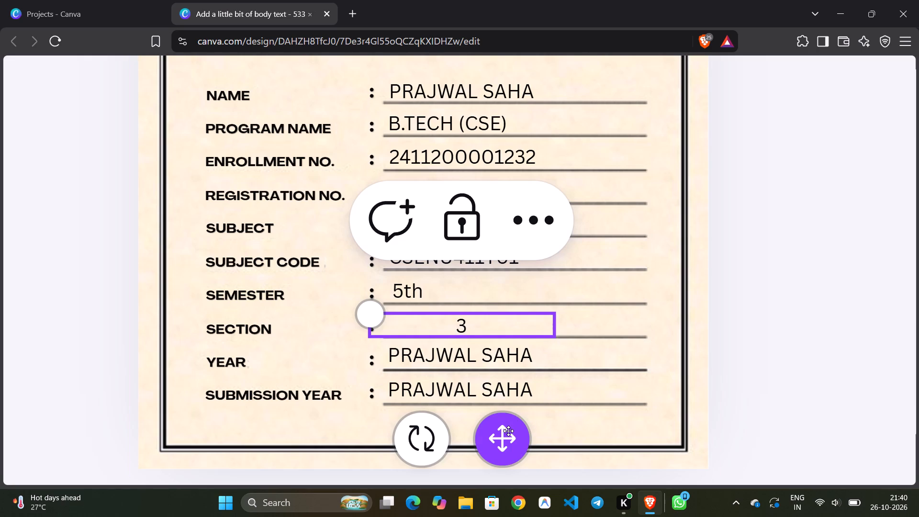
{"action": "left_click_drag", "start_coordinate": [508, 431], "coordinate": [448, 428]}
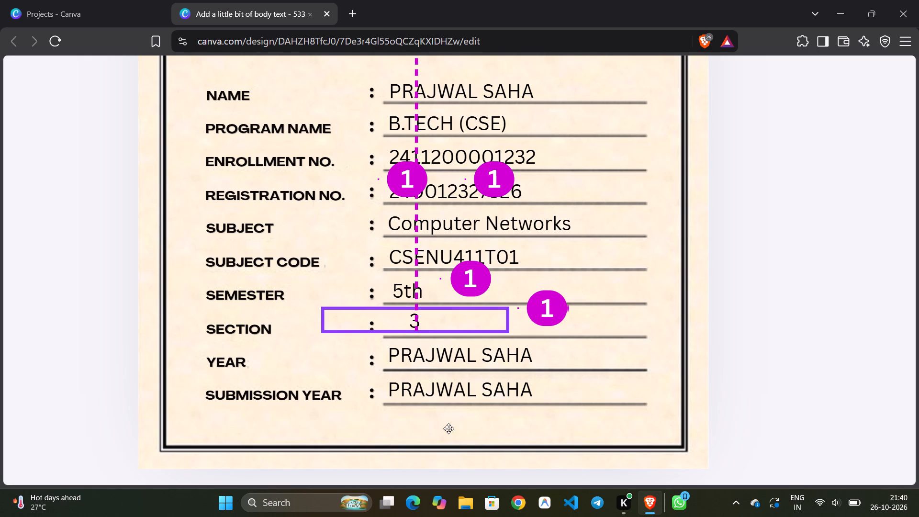
{"action": "left_click_drag", "start_coordinate": [448, 428], "coordinate": [438, 431]}
{"action": "left_click", "coordinate": [441, 429]}
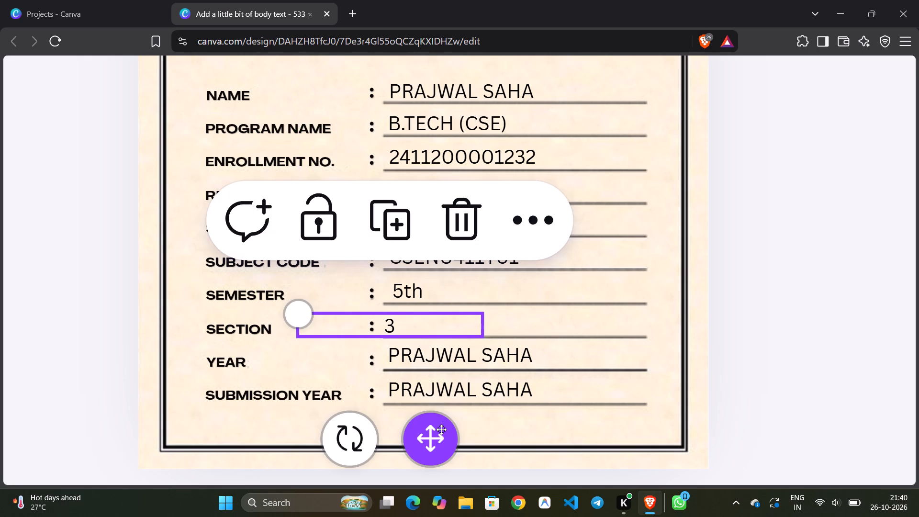
{"action": "key", "text": "Right"}
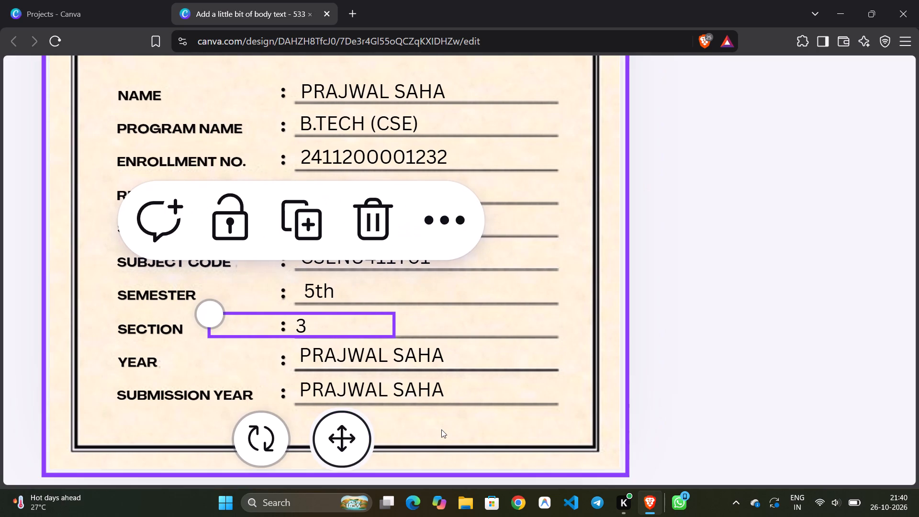
{"action": "left_click", "coordinate": [861, 307]}
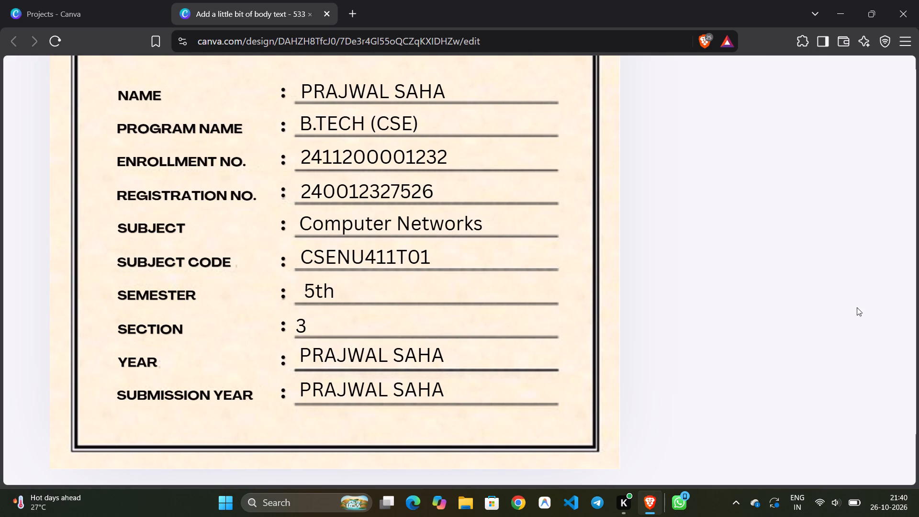
Nudge the section value 3 right by a net eight increments to line it up under the 5th value.
{"action": "scroll", "coordinate": [428, 344], "scroll_direction": "right", "scroll_amount": 1}
{"action": "left_click", "coordinate": [383, 331]}
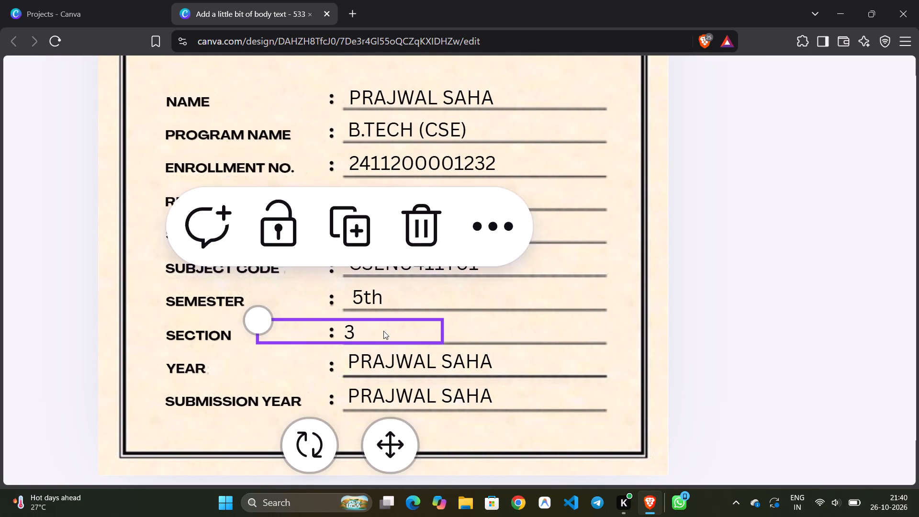
{"action": "key", "text": "Right"}
{"action": "key", "text": "Right"}
{"action": "key", "text": "Right"}
{"action": "key", "text": "Right"}
{"action": "key", "text": "Right"}
{"action": "key", "text": "Right"}
{"action": "key", "text": "Right"}
{"action": "key", "text": "Right"}
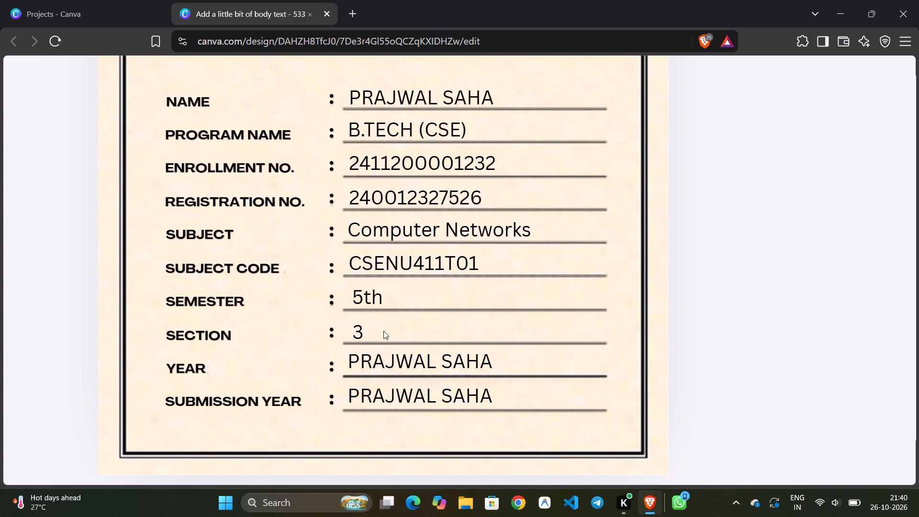
{"action": "key", "text": "Right"}
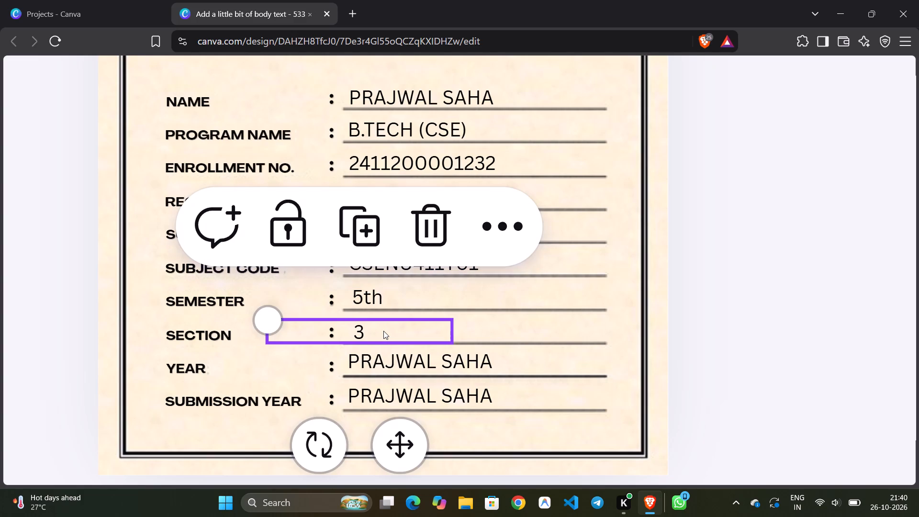
{"action": "key", "text": "Left"}
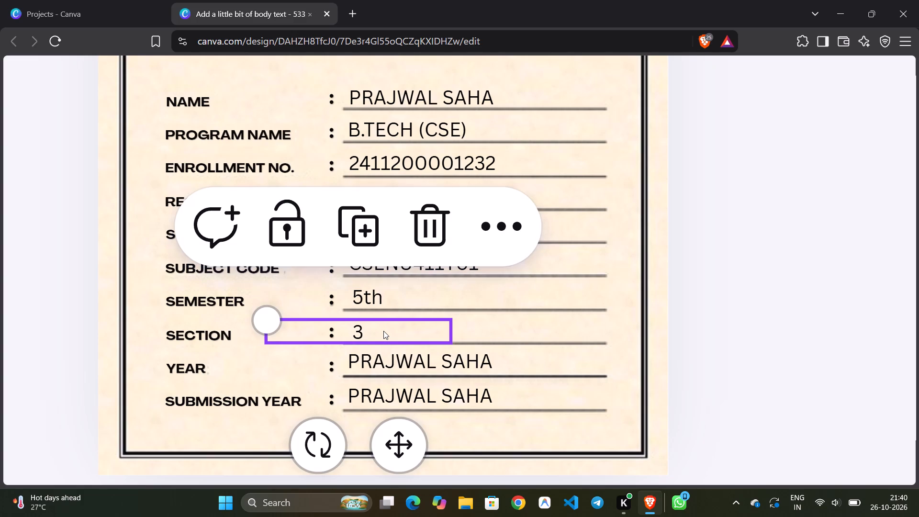
{"action": "left_click", "coordinate": [717, 264]}
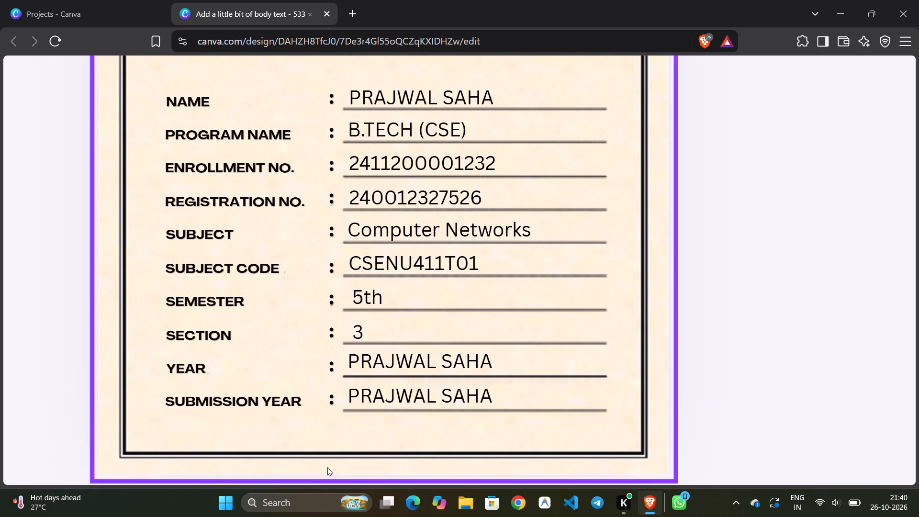
Nudge the section value 3 and the semester value 5th left by one increment each.
{"action": "left_click", "coordinate": [367, 338]}
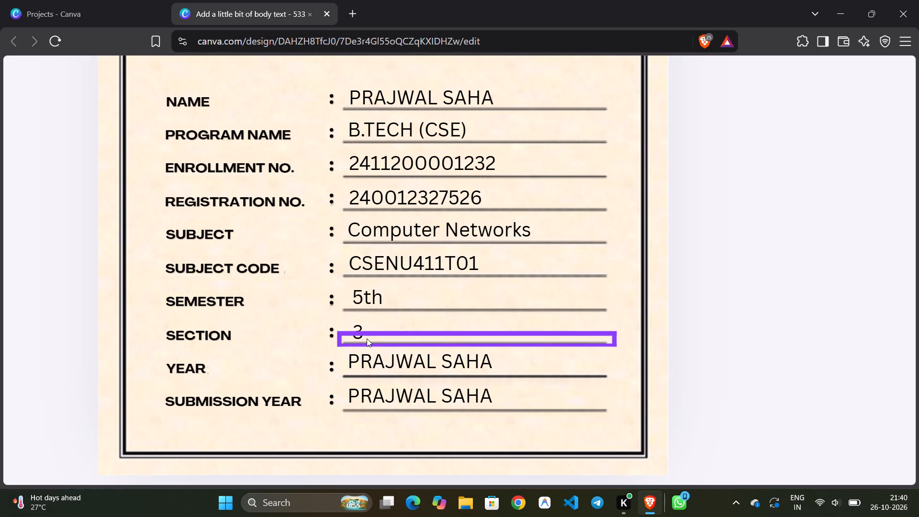
{"action": "key", "text": "Left"}
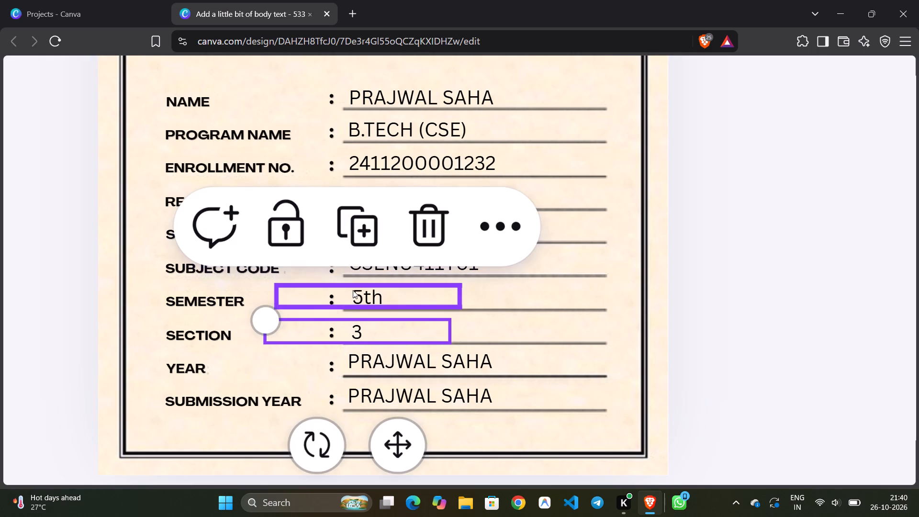
{"action": "left_click", "coordinate": [353, 290]}
{"action": "key", "text": "Left"}
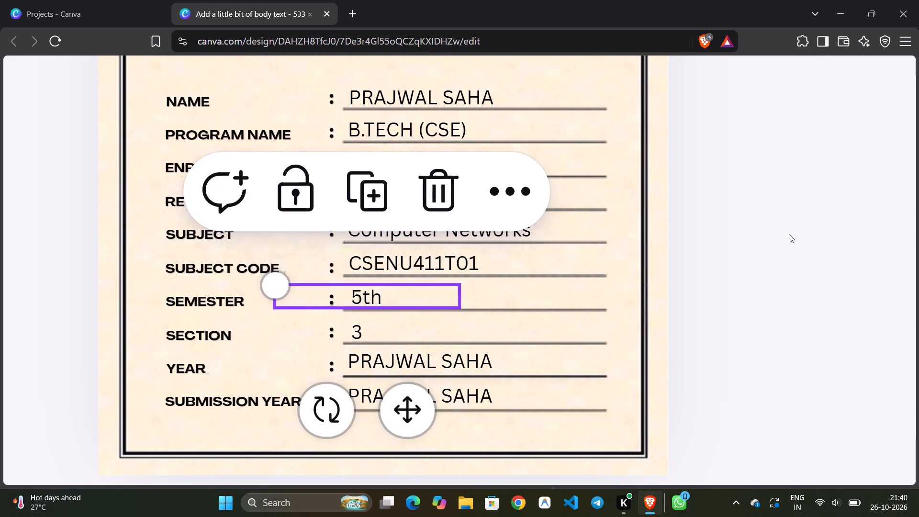
{"action": "left_click", "coordinate": [789, 235]}
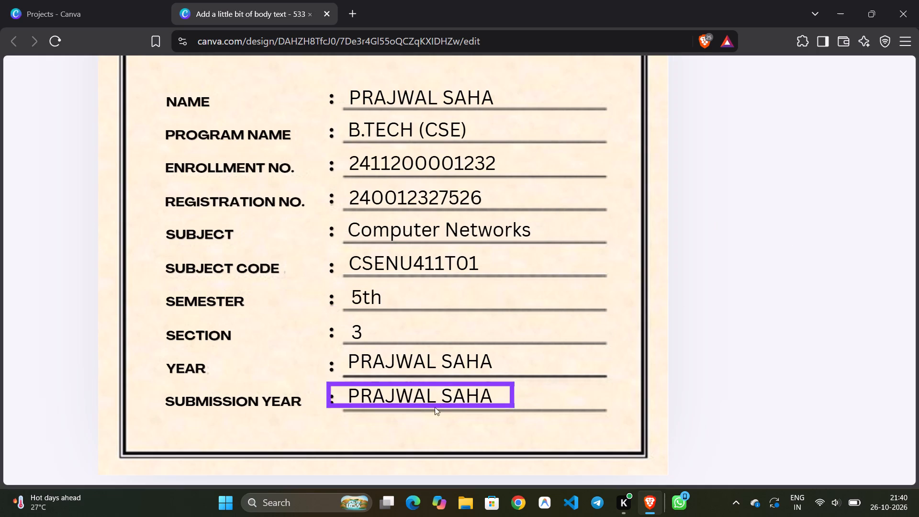
Replace the placeholder name in the YEAR row with "2024 - 2028".
{"action": "left_click", "coordinate": [435, 362]}
{"action": "left_click", "coordinate": [435, 362]}
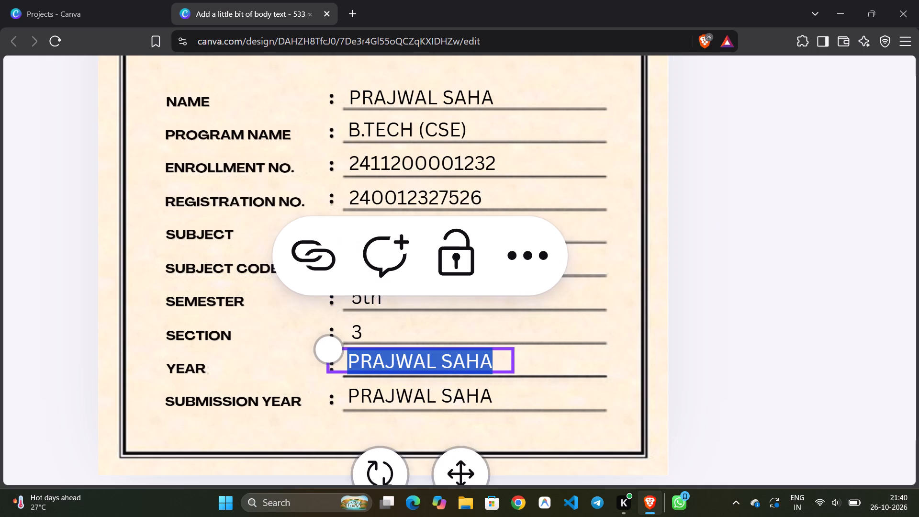
{"action": "key", "text": "BackSpace"}
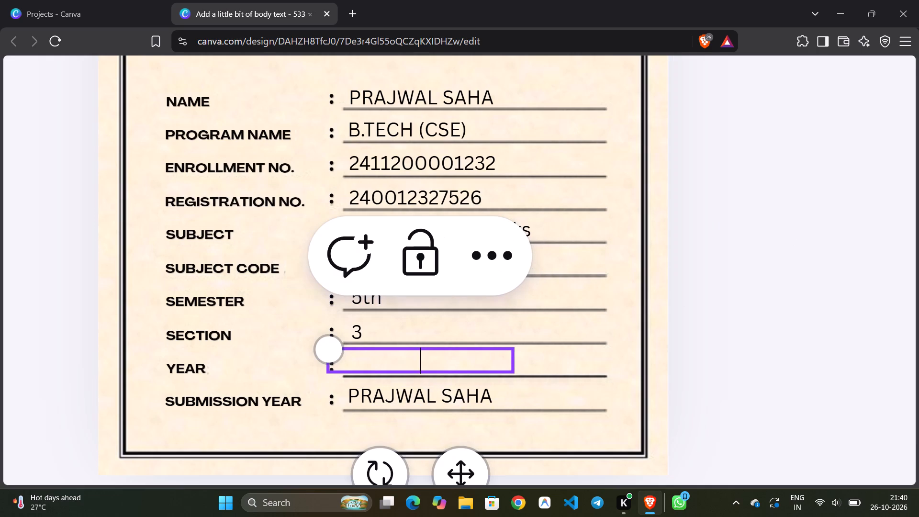
{"action": "type", "text": "2024"}
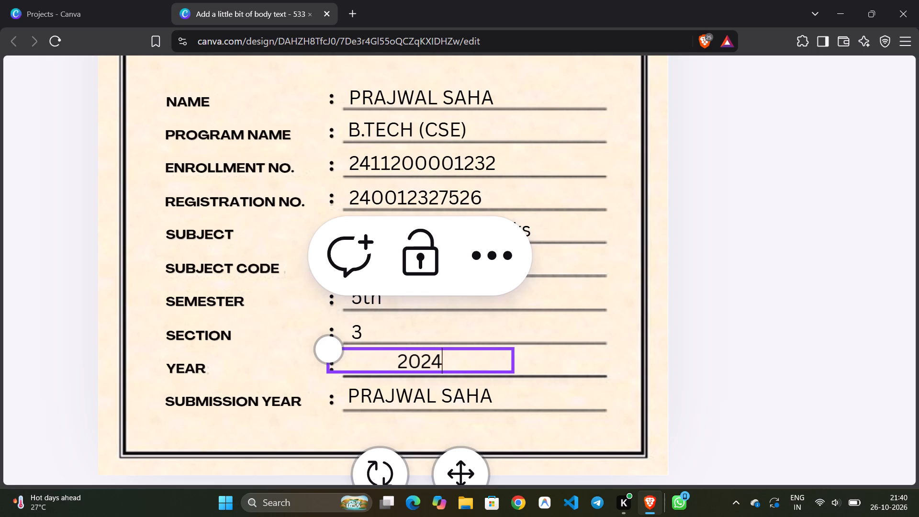
{"action": "key", "text": "space"}
{"action": "type", "text": "-"}
{"action": "key", "text": "space"}
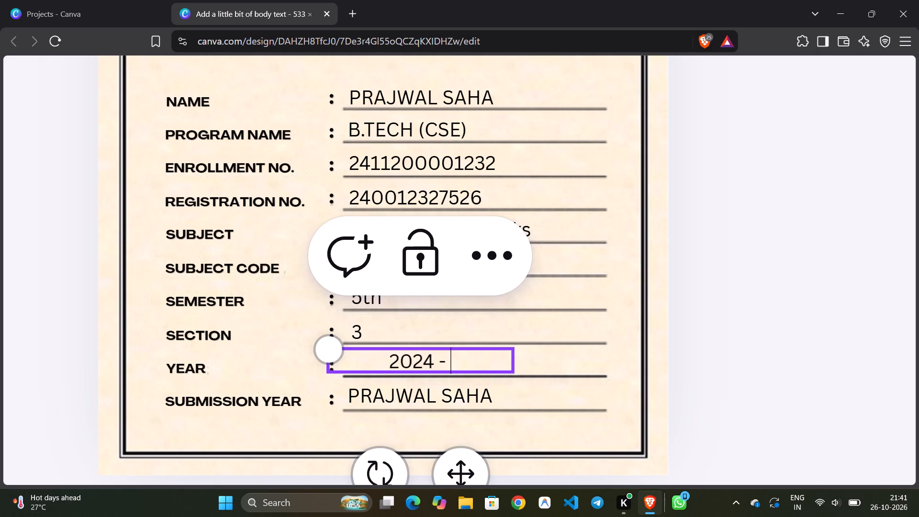
{"action": "type", "text": "2028"}
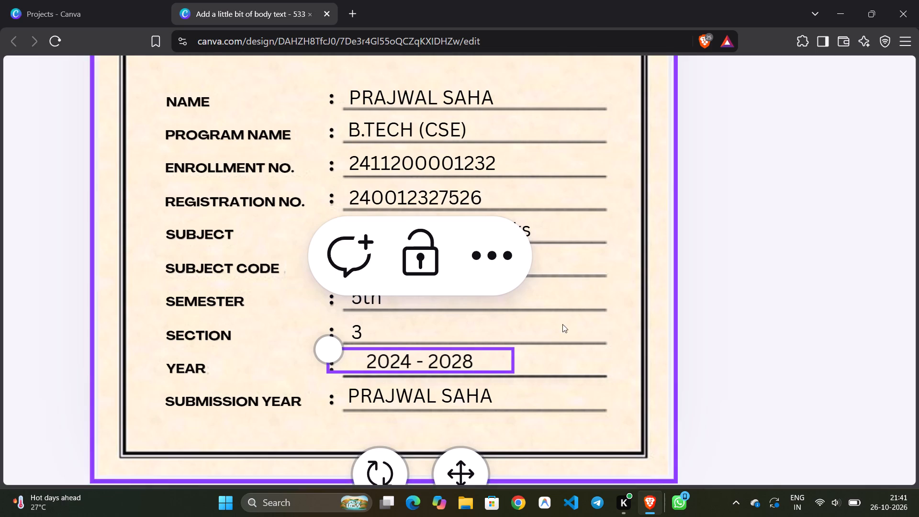
{"action": "left_click", "coordinate": [734, 300]}
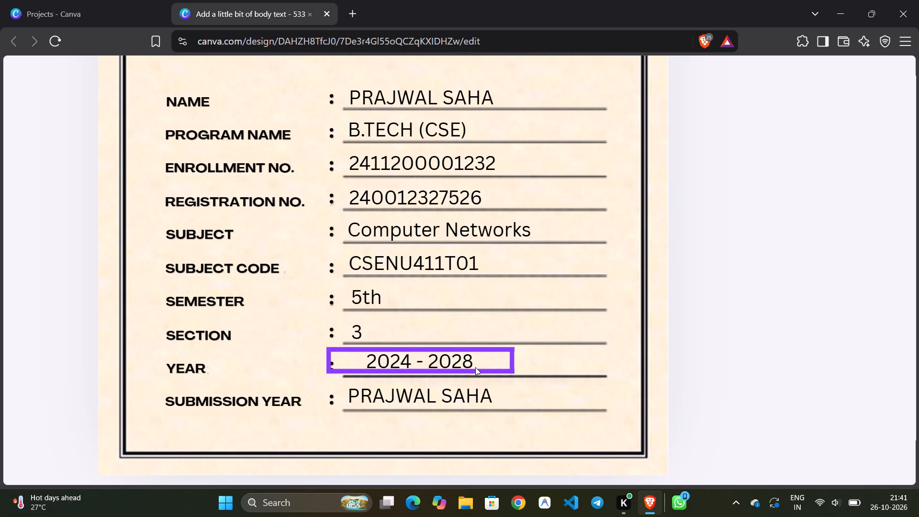
Nudge the YEAR value 2024 - 2028 left by 13 increments toward the left edge of the section value 3.
{"action": "left_click", "coordinate": [475, 367]}
{"action": "key", "text": "Left"}
{"action": "key", "text": "Left"}
{"action": "key", "text": "Left"}
{"action": "key", "text": "Left"}
{"action": "key", "text": "Left"}
{"action": "key", "text": "Left"}
{"action": "key", "text": "Left"}
{"action": "key", "text": "Left"}
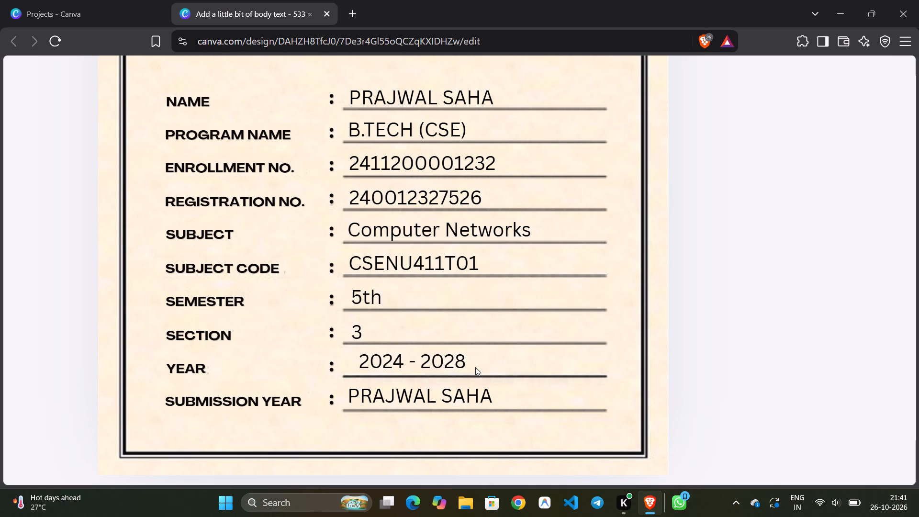
{"action": "key", "text": "Left"}
{"action": "key", "text": "Left"}
{"action": "key", "text": "Left"}
{"action": "key", "text": "Left"}
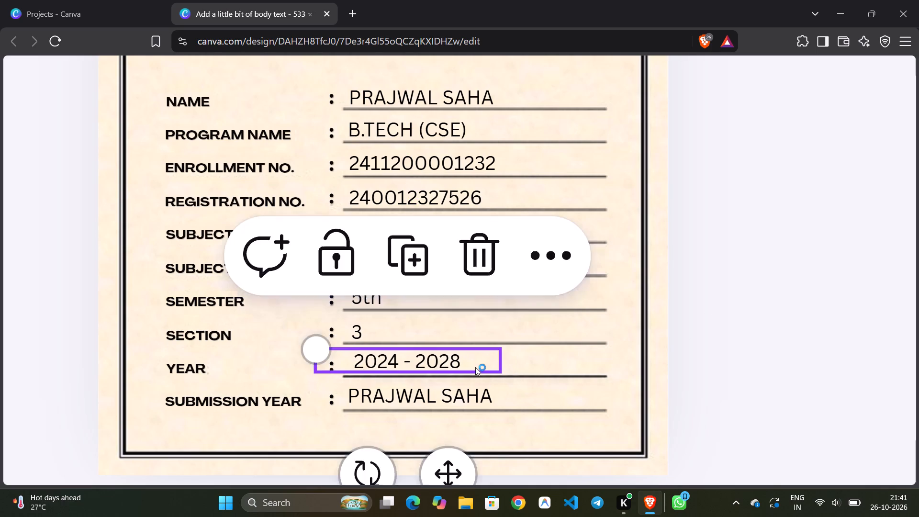
{"action": "key", "text": "Left"}
Nudge the YEAR value 2024 - 2028 down by three increments toward its underline and left by one increment.
{"action": "key", "text": "Down"}
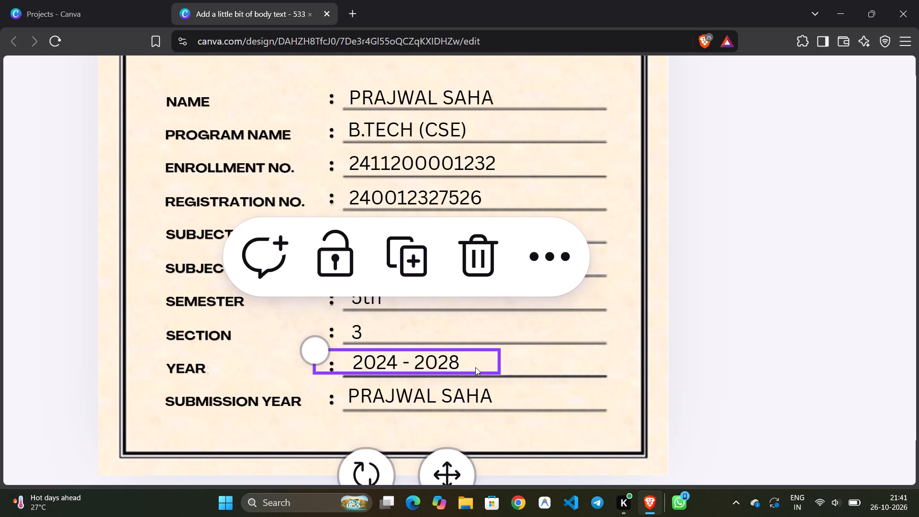
{"action": "left_click", "coordinate": [910, 227]}
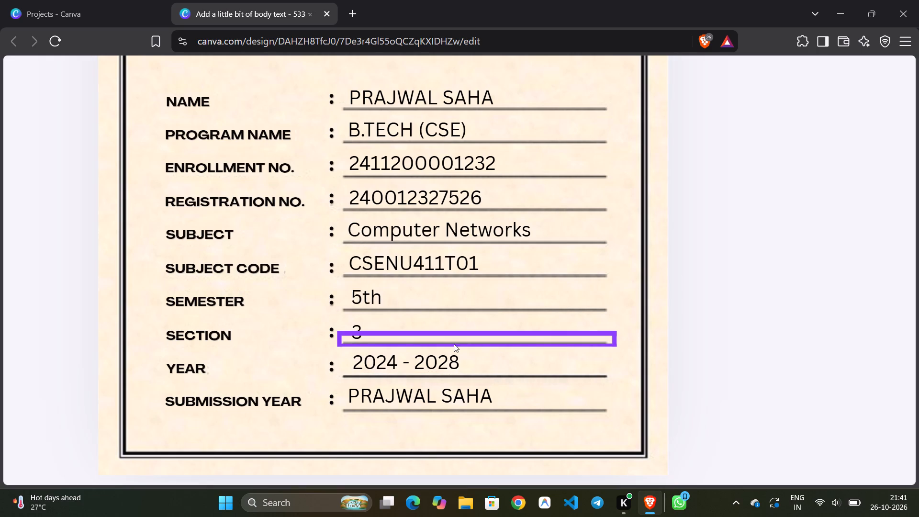
{"action": "left_click", "coordinate": [436, 360]}
{"action": "key", "text": "Down"}
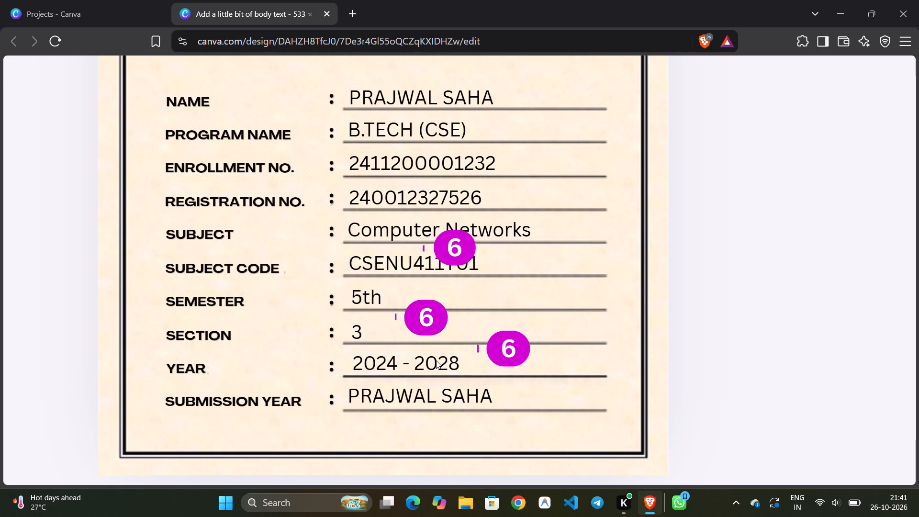
{"action": "key", "text": "Left"}
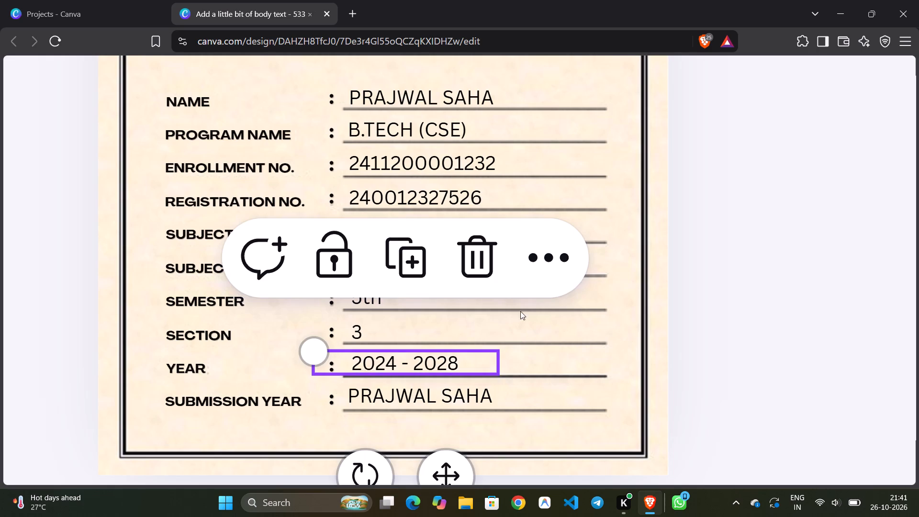
{"action": "left_click", "coordinate": [766, 238]}
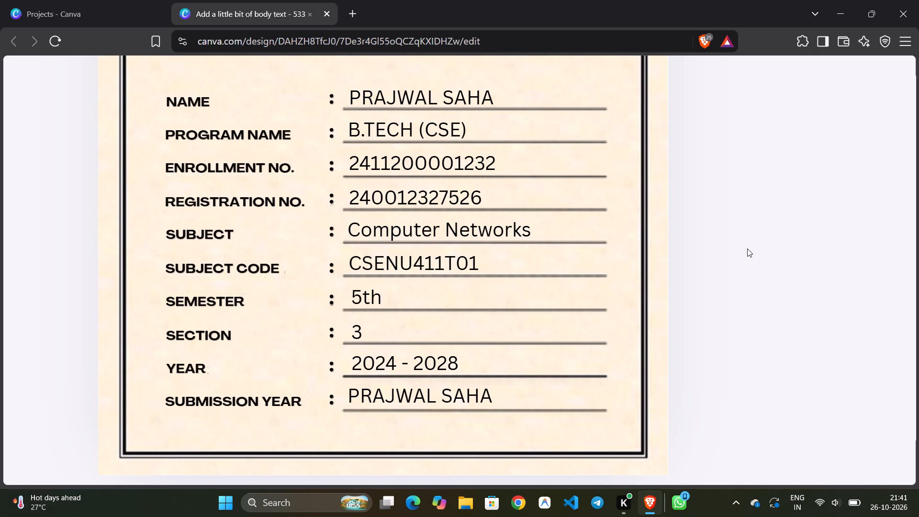
{"action": "left_click", "coordinate": [398, 376]}
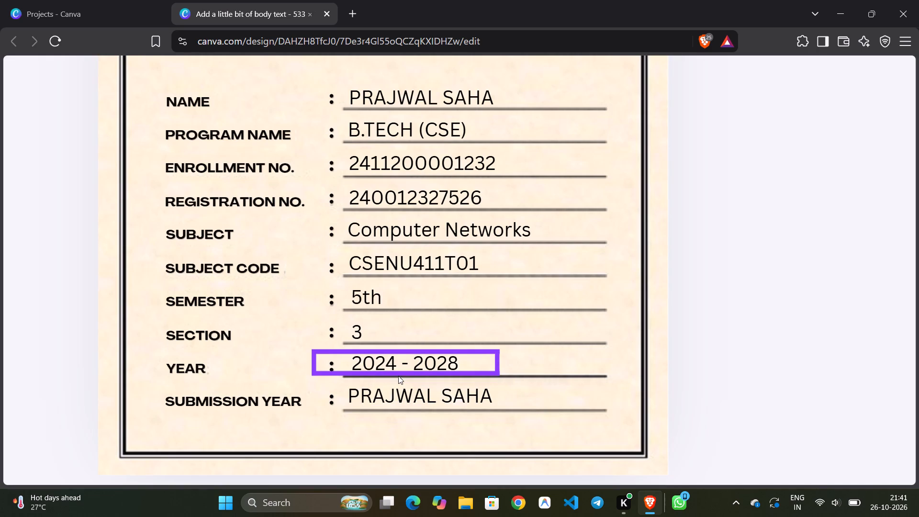
{"action": "key", "text": "Down"}
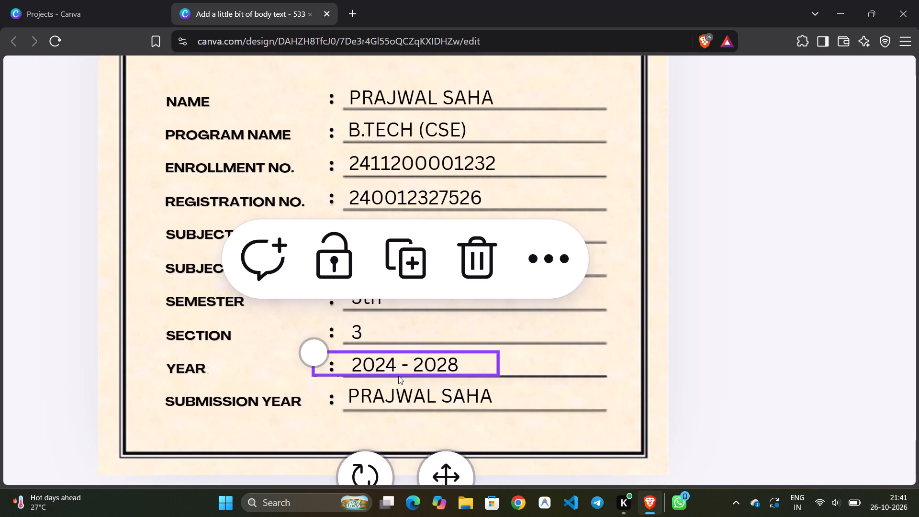
{"action": "left_click", "coordinate": [688, 278]}
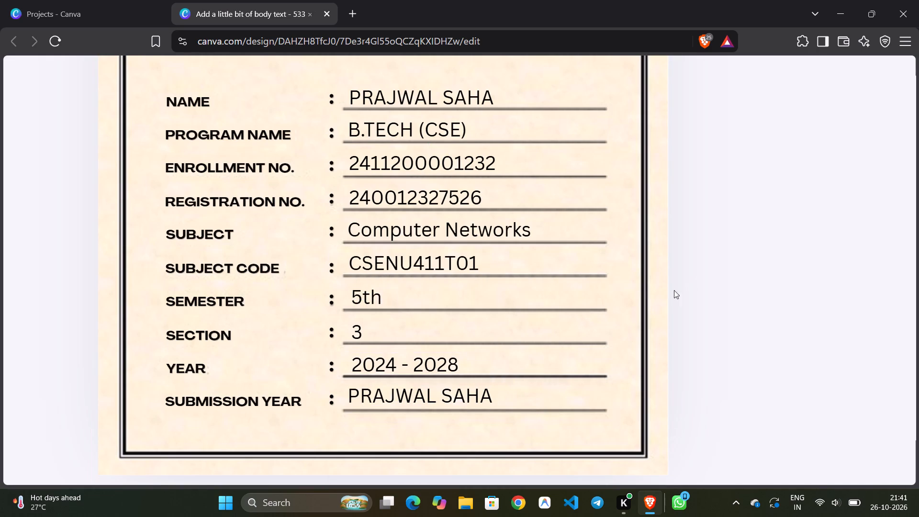
Replace the placeholder name in the SUBMISSION YEAR row with "2026".
{"action": "left_click", "coordinate": [417, 393]}
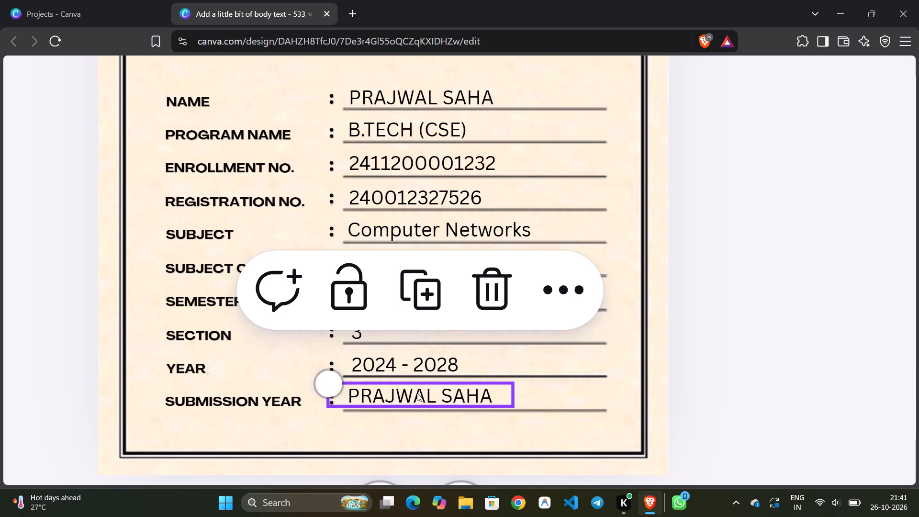
{"action": "left_click", "coordinate": [417, 393]}
{"action": "key", "text": "BackSpace"}
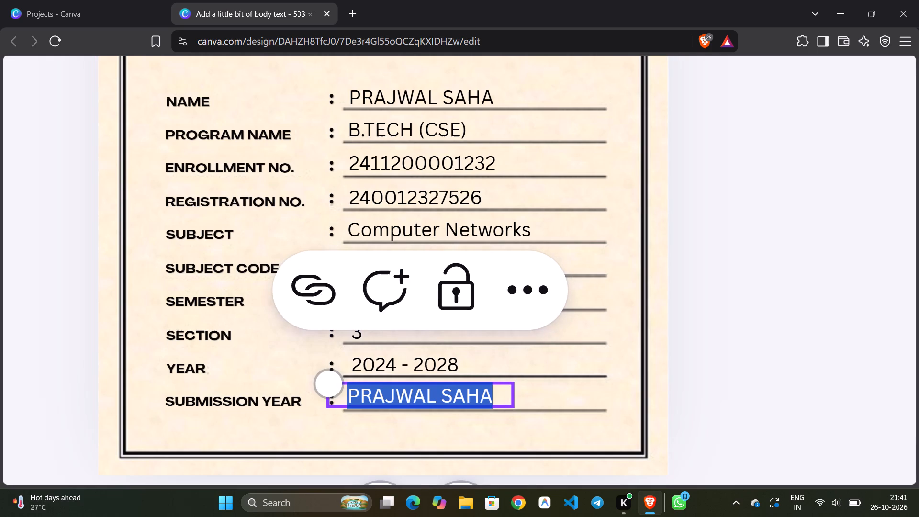
{"action": "type", "text": "2026"}
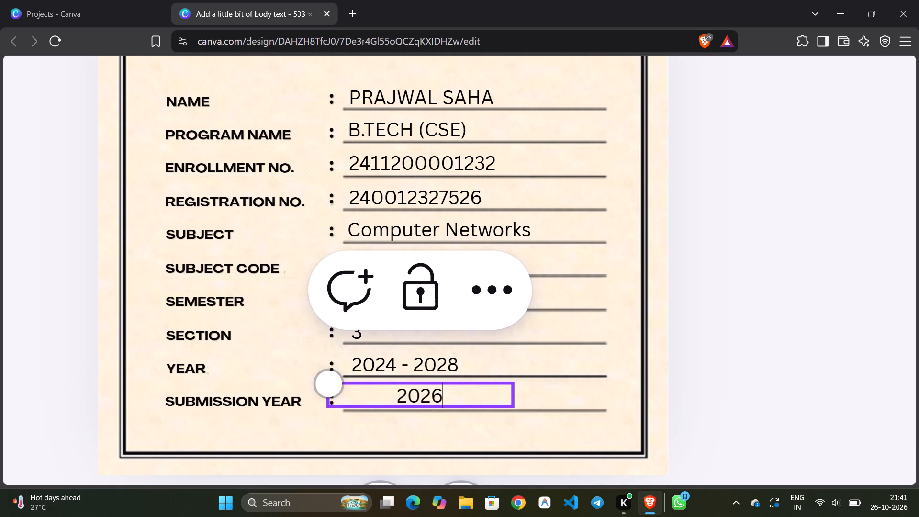
{"action": "left_click", "coordinate": [757, 320]}
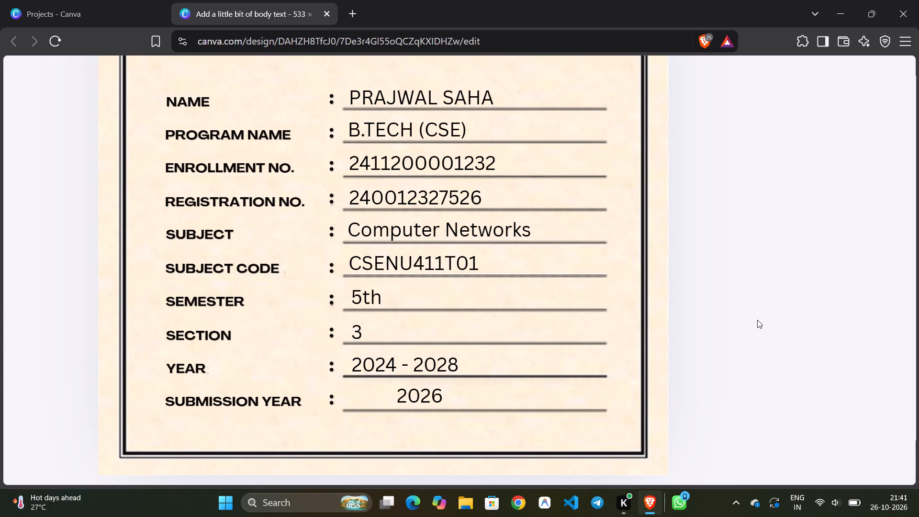
Nudge the submission year value 2026 left until it lines up under the start of the 2024 - 2028 value.
{"action": "left_click", "coordinate": [473, 390]}
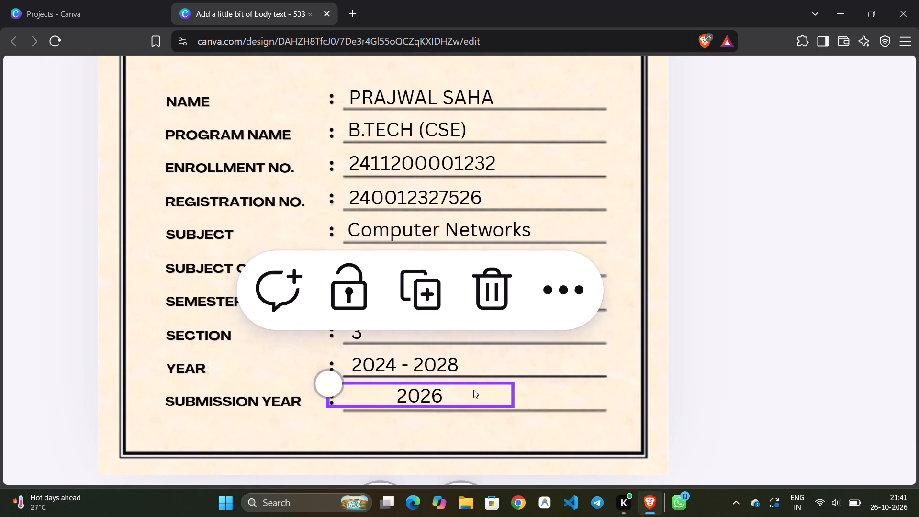
{"action": "key", "text": "Left"}
{"action": "key", "text": "Left"}
{"action": "key", "text": "Left"}
{"action": "key", "text": "Left"}
{"action": "key", "text": "Left"}
{"action": "key", "text": "Left"}
{"action": "key", "text": "Left"}
{"action": "key", "text": "Left"}
{"action": "key", "text": "Left"}
{"action": "key", "text": "Left"}
{"action": "key", "text": "Left"}
{"action": "key", "text": "Left"}
{"action": "key", "text": "Left"}
{"action": "key", "text": "Left"}
{"action": "key", "text": "Left"}
{"action": "key", "text": "Left"}
{"action": "key", "text": "Left"}
{"action": "key", "text": "Left"}
{"action": "key", "text": "Left"}
{"action": "key", "text": "Left"}
{"action": "key", "text": "Left"}
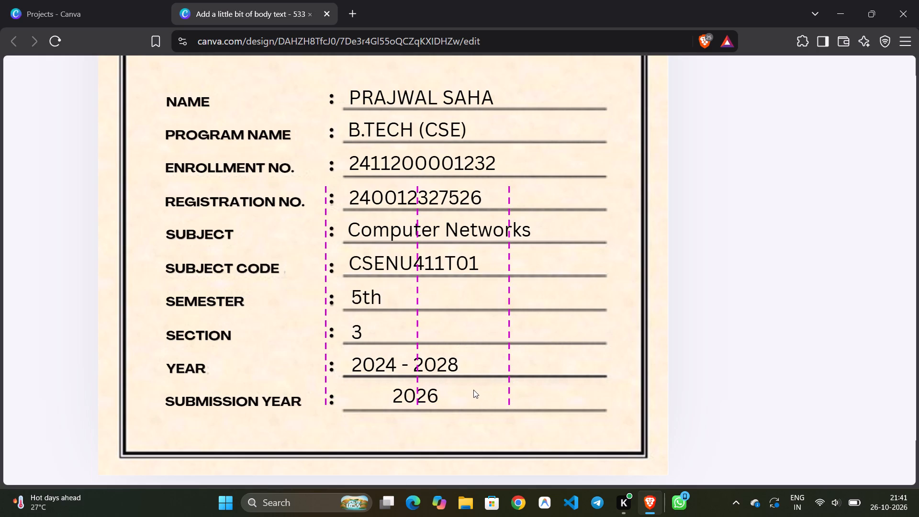
{"action": "key", "text": "Left"}
{"action": "key", "text": "Left"}
{"action": "key", "text": "Left"}
{"action": "key", "text": "Left"}
{"action": "key", "text": "Left"}
{"action": "key", "text": "Left"}
{"action": "key", "text": "Left"}
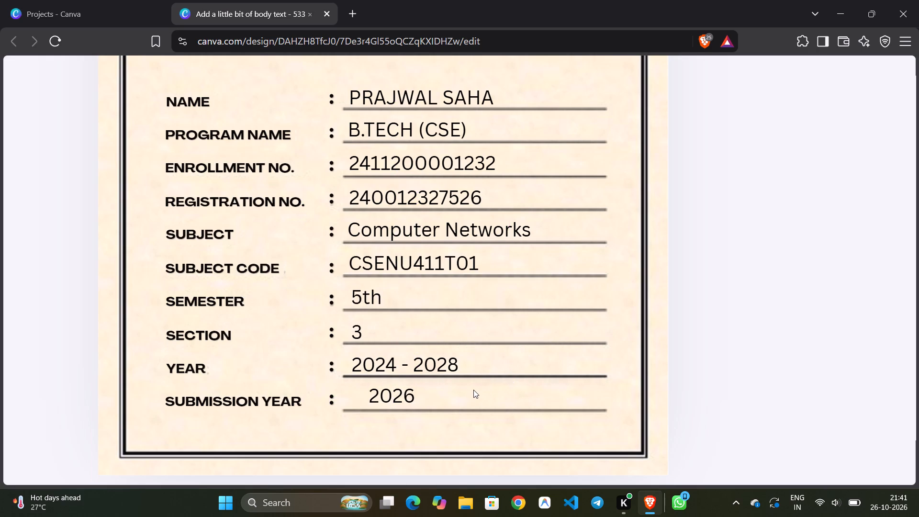
{"action": "key", "text": "Left"}
{"action": "key", "text": "Left"}
{"action": "key", "text": "Left"}
{"action": "key", "text": "Left"}
{"action": "key", "text": "Left"}
{"action": "key", "text": "Left"}
{"action": "key", "text": "Left"}
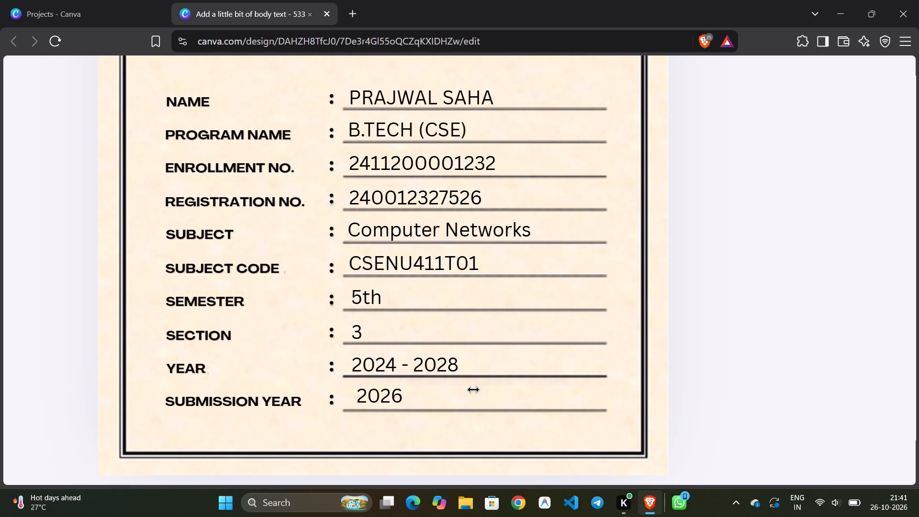
{"action": "key", "text": "Left"}
{"action": "key", "text": "Left"}
{"action": "key", "text": "Left"}
{"action": "key", "text": "Left"}
Nudge the submission year value 2026 down by three increments so it sits closer to its underline.
{"action": "key", "text": "Down"}
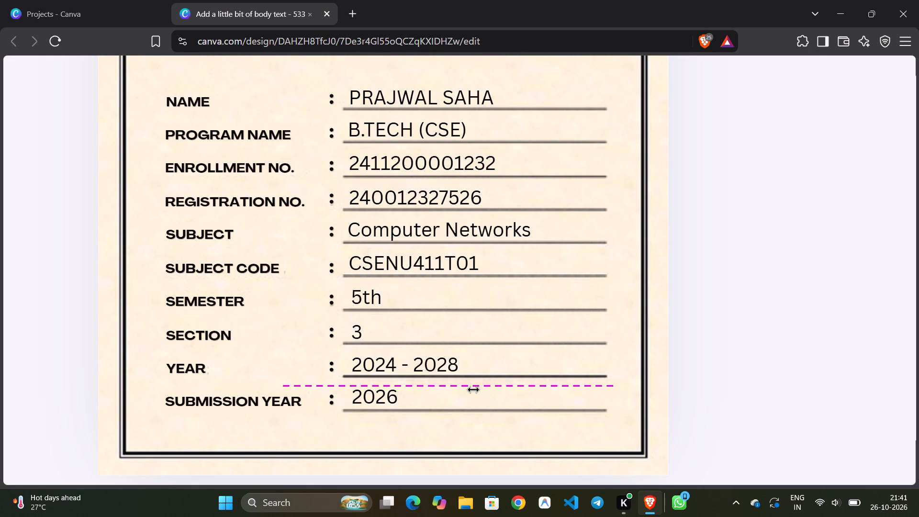
{"action": "key", "text": "Down"}
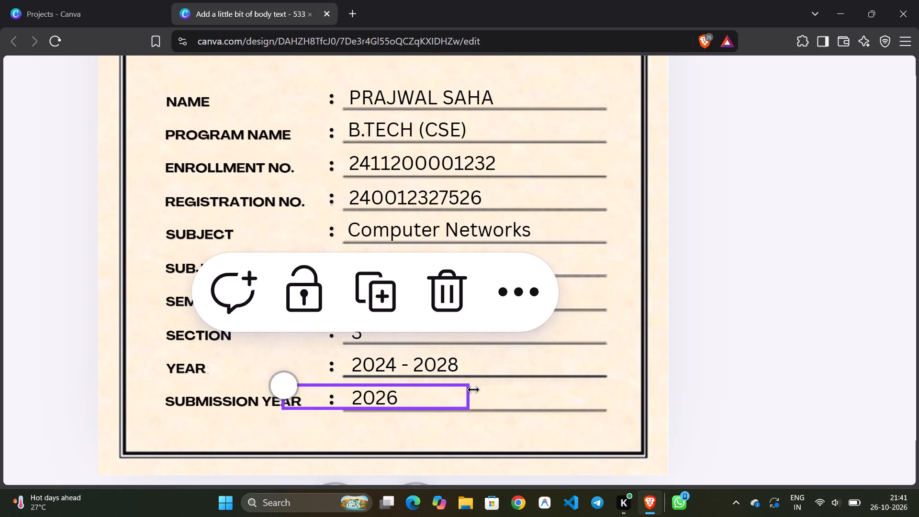
{"action": "left_click", "coordinate": [859, 154]}
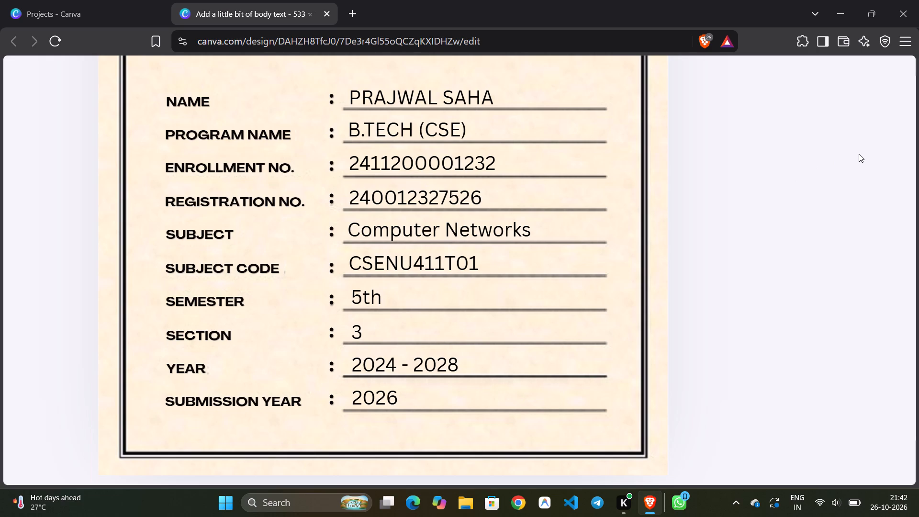
{"action": "left_click", "coordinate": [369, 386]}
{"action": "key", "text": "Down"}
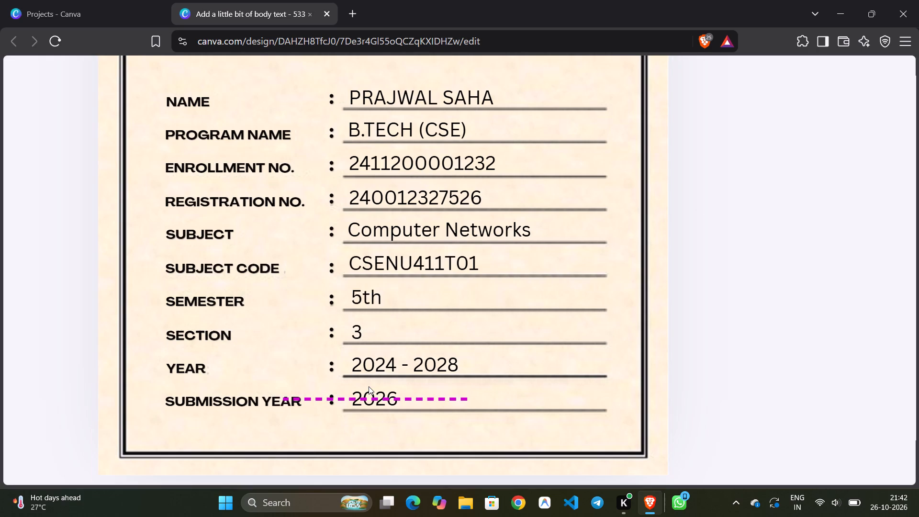
{"action": "left_click", "coordinate": [764, 281]}
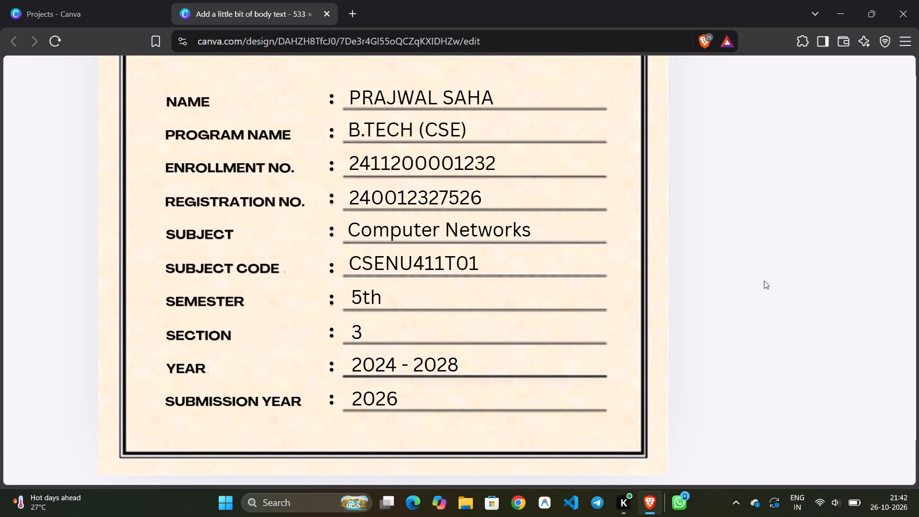
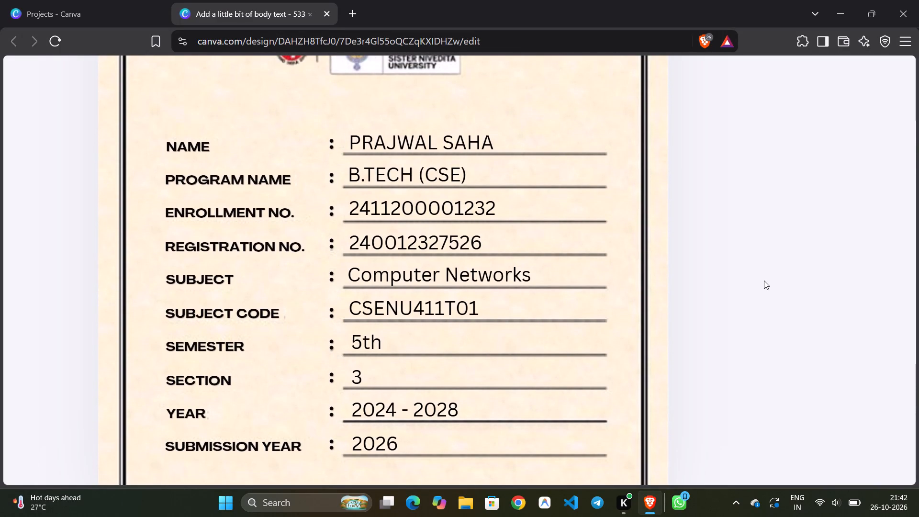
Download the completed cover page as a PNG at size 1 and High quality.
{"action": "scroll", "coordinate": [764, 281], "scroll_direction": "down", "scroll_amount": 3}
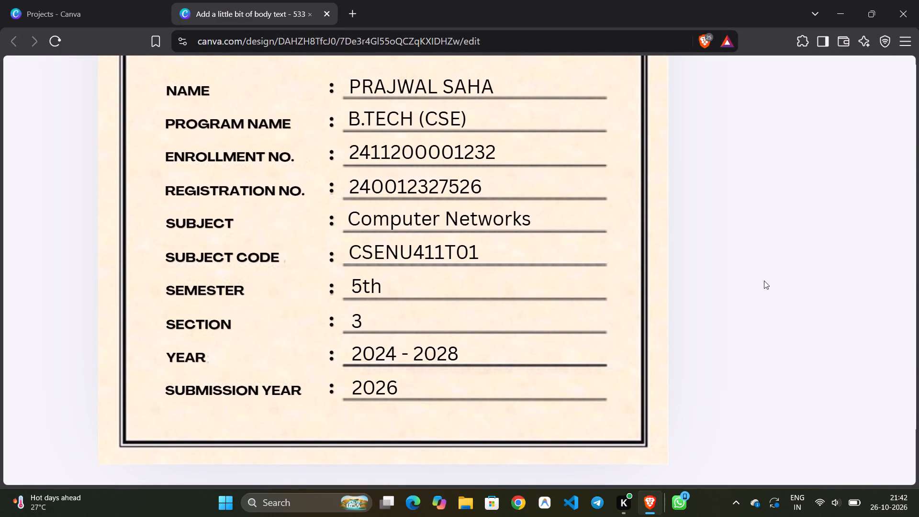
{"action": "scroll", "coordinate": [764, 281], "scroll_direction": "down", "scroll_amount": 2}
{"action": "scroll", "coordinate": [764, 281], "scroll_direction": "up", "scroll_amount": 8}
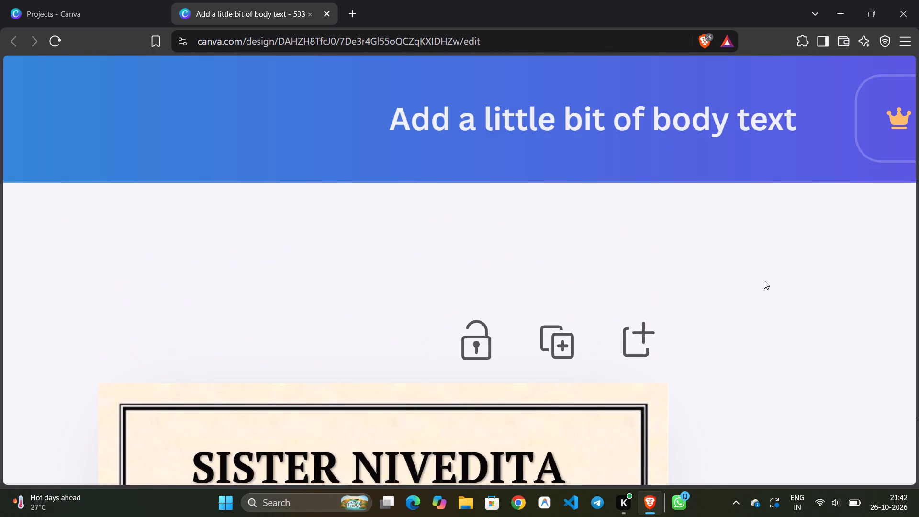
{"action": "scroll", "coordinate": [764, 281], "scroll_direction": "down", "scroll_amount": 13}
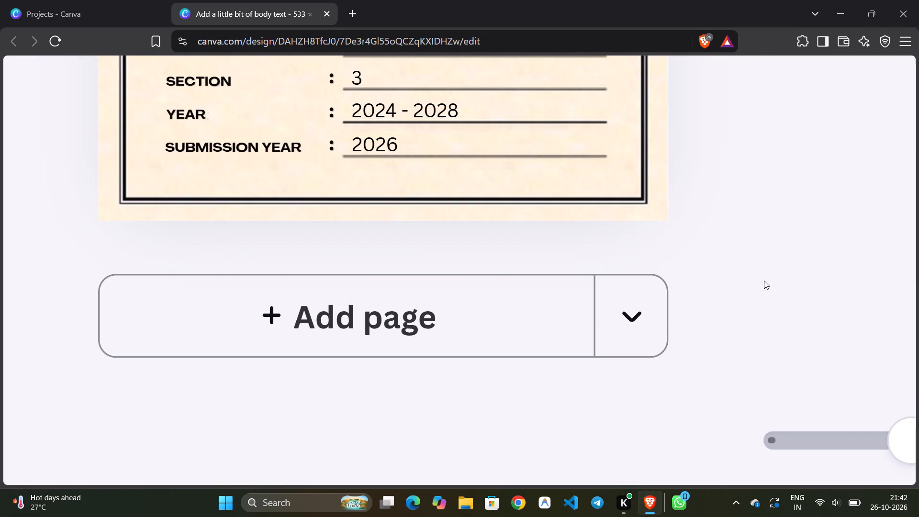
{"action": "scroll", "coordinate": [764, 281], "scroll_direction": "up", "scroll_amount": 7}
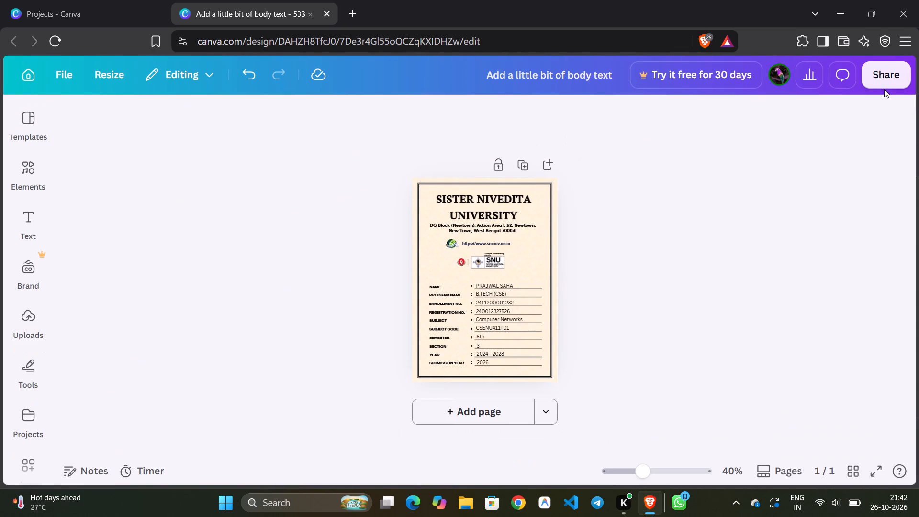
{"action": "left_click", "coordinate": [881, 76]}
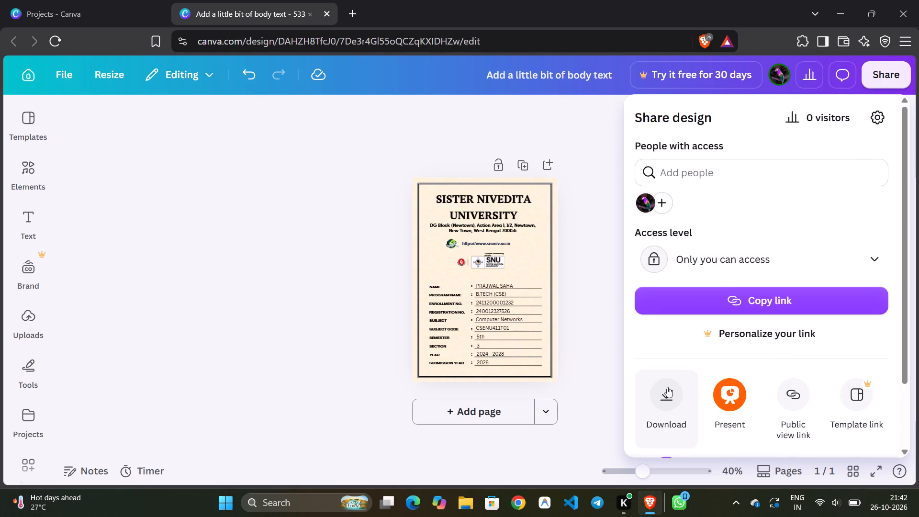
{"action": "left_click", "coordinate": [667, 387]}
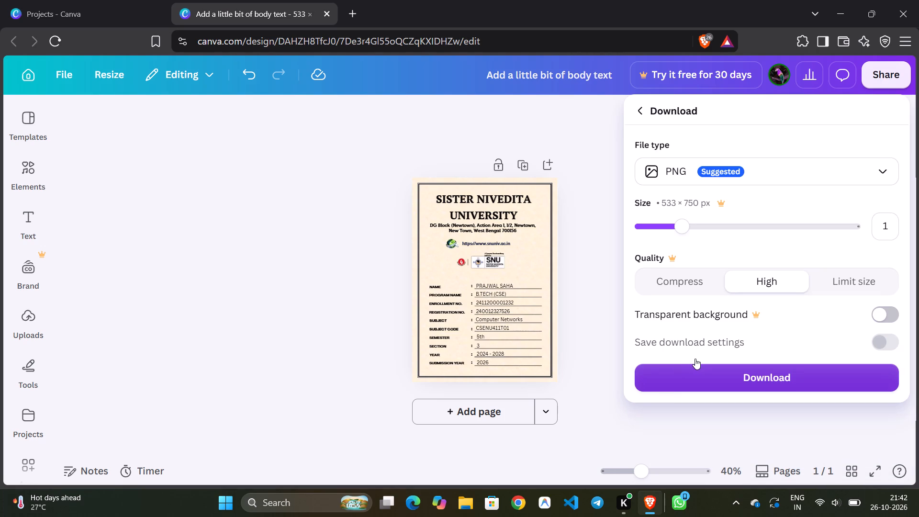
{"action": "left_click", "coordinate": [689, 375]}
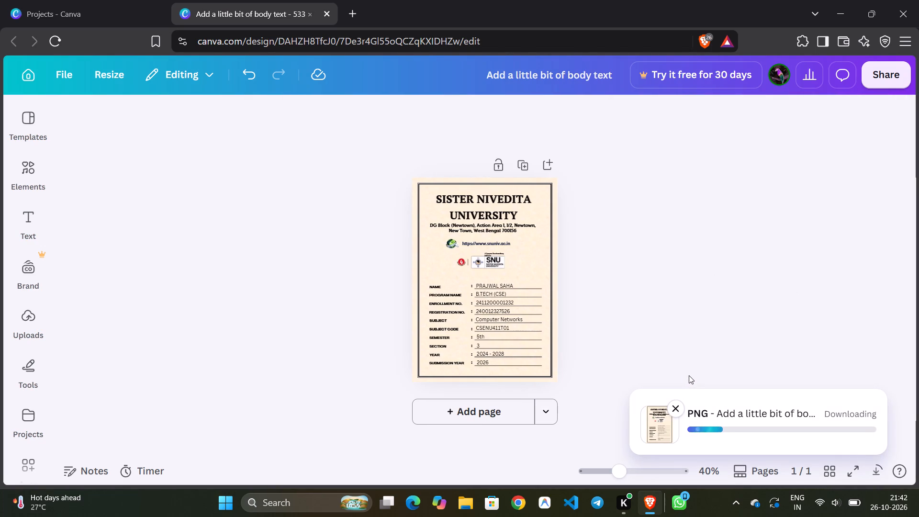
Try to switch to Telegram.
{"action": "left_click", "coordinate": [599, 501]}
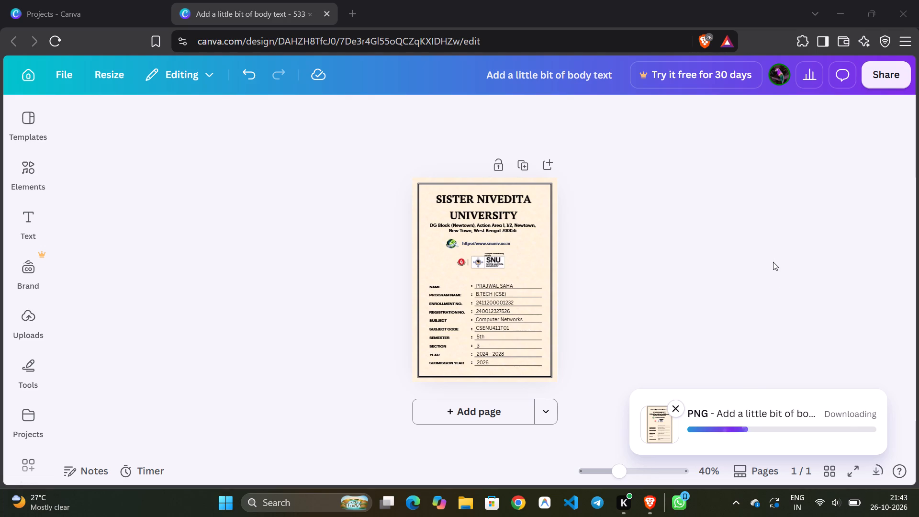
Check the PNG download's status and hide its progress notification.
{"action": "left_click", "coordinate": [880, 474]}
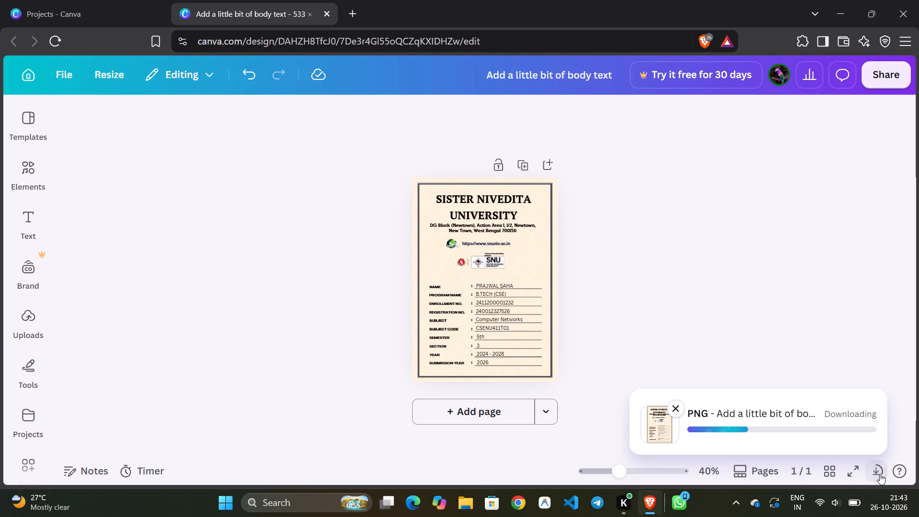
{"action": "left_click", "coordinate": [880, 474]}
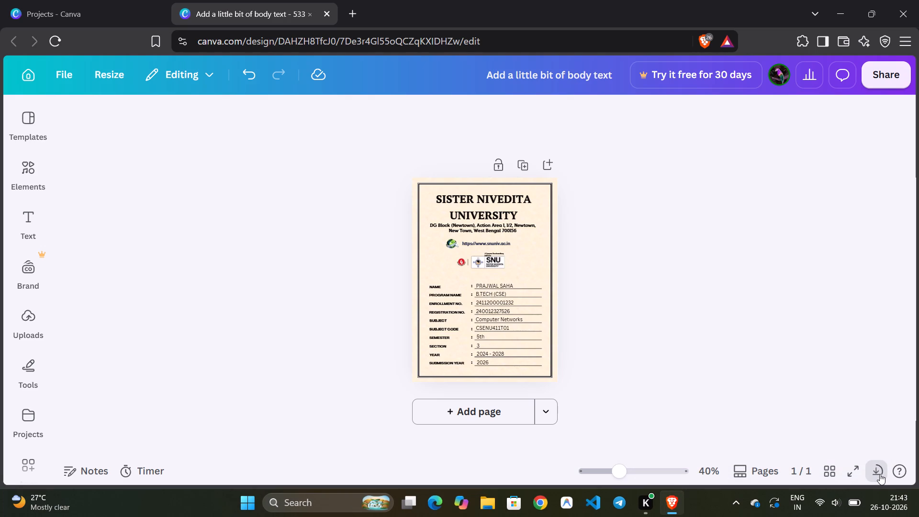
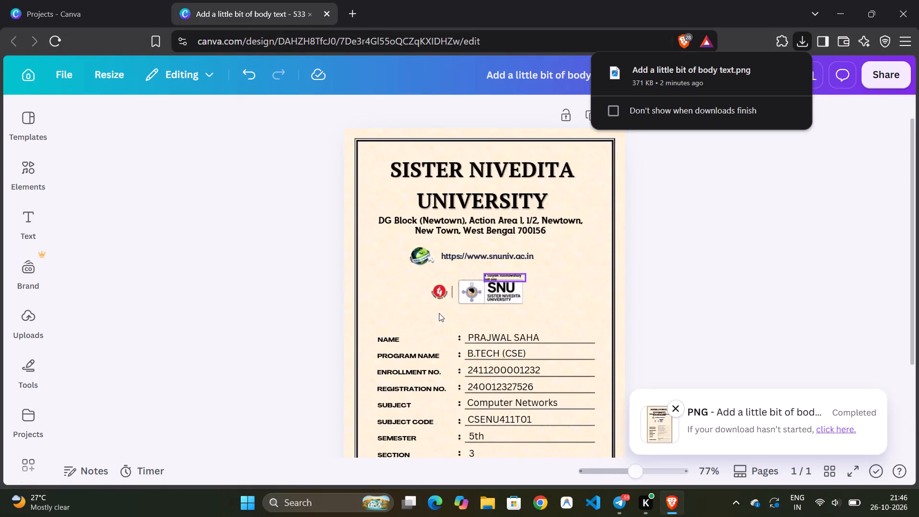
Nudge the Year value "2024 - 2028" slightly to the left to line it up with the other entries.
{"action": "scroll", "coordinate": [437, 314], "scroll_direction": "down", "scroll_amount": 3}
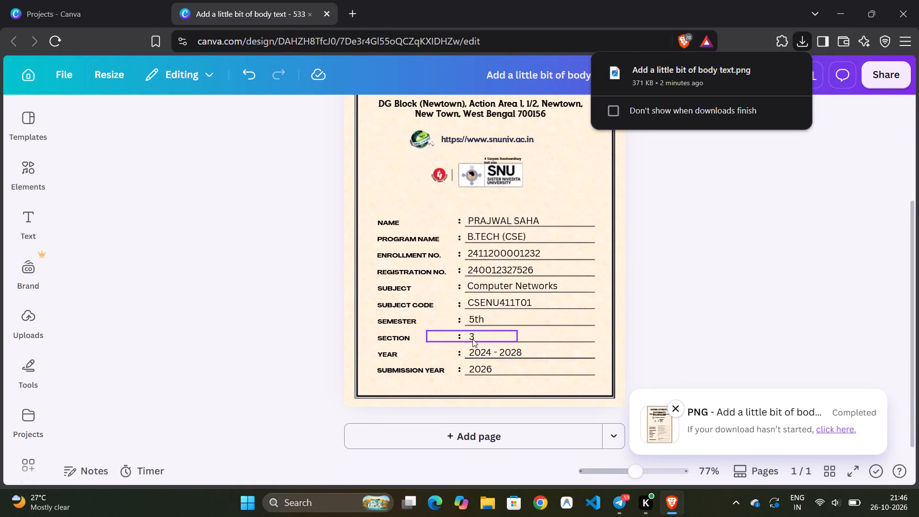
{"action": "left_click", "coordinate": [481, 351]}
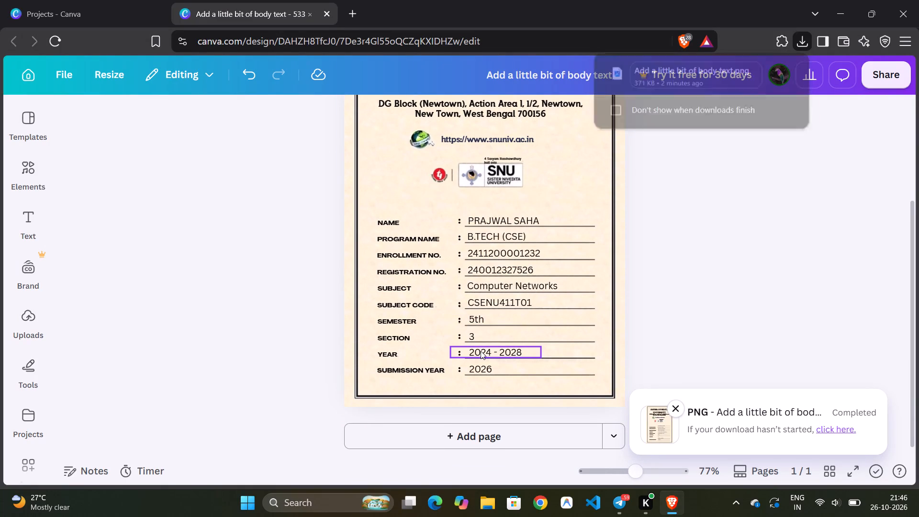
{"action": "key", "text": "Left"}
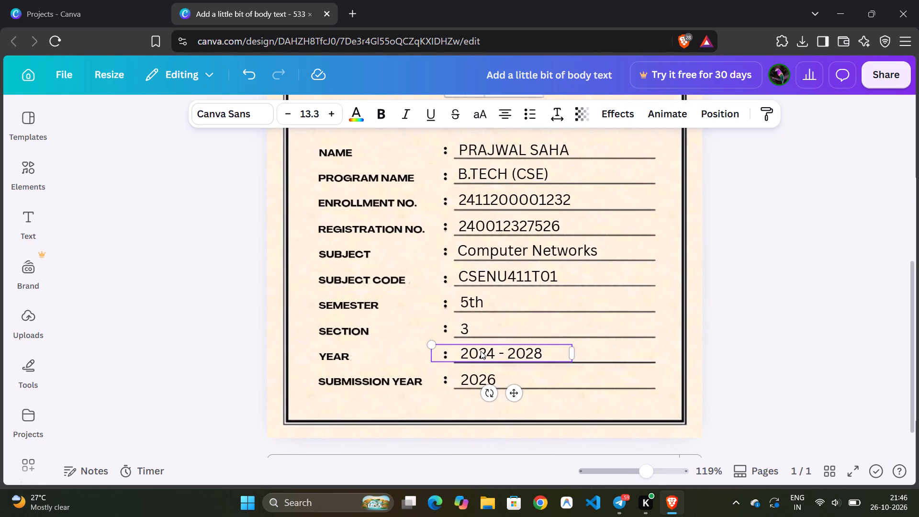
{"action": "left_click", "coordinate": [873, 294]}
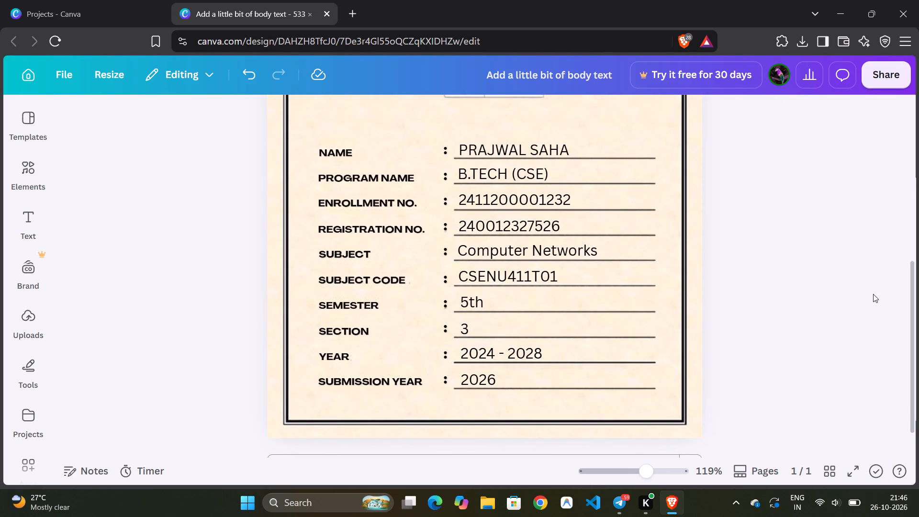
{"action": "left_click", "coordinate": [553, 346]}
{"action": "key", "text": "Left"}
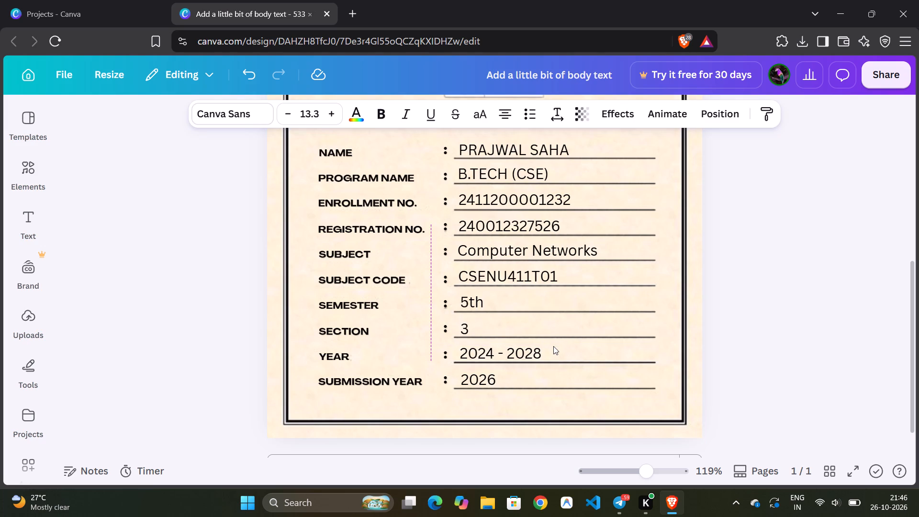
{"action": "key", "text": "Left"}
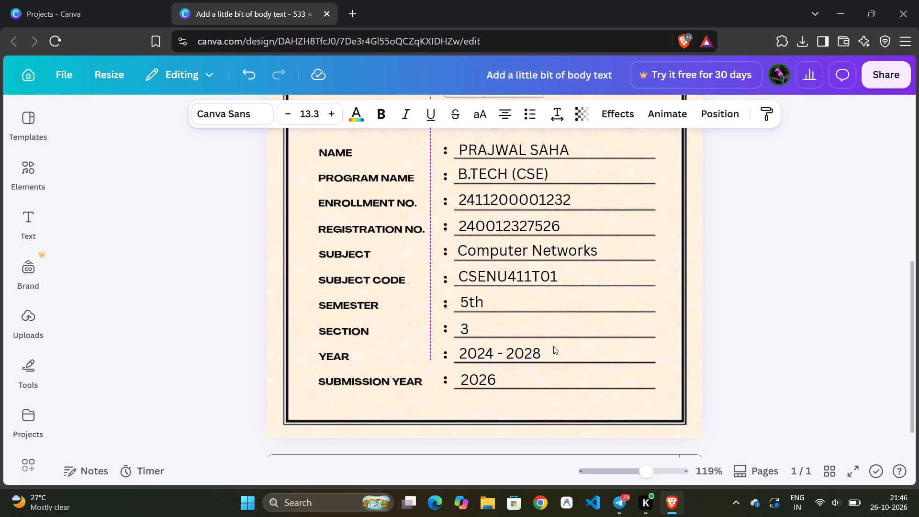
{"action": "left_click", "coordinate": [885, 297]}
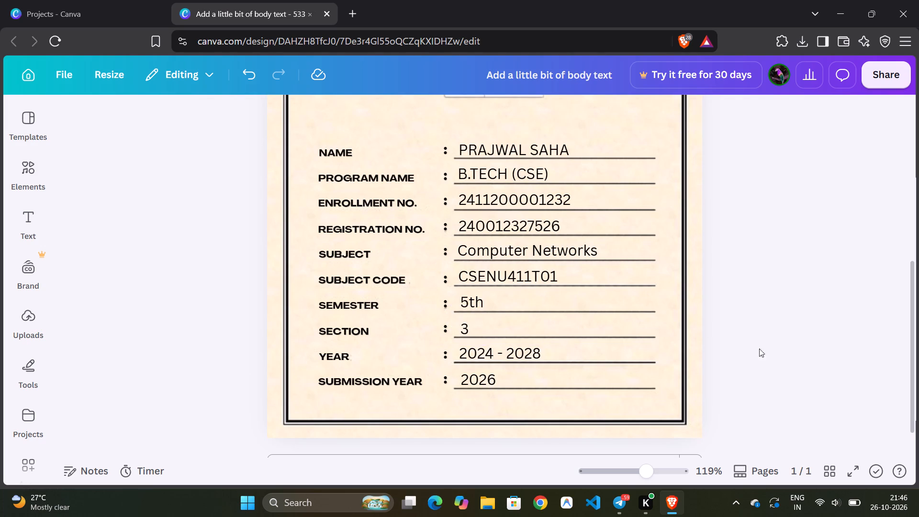
Nudge the Submission Year value "2026" slightly to the left to line it up with the Year value.
{"action": "left_click", "coordinate": [484, 381]}
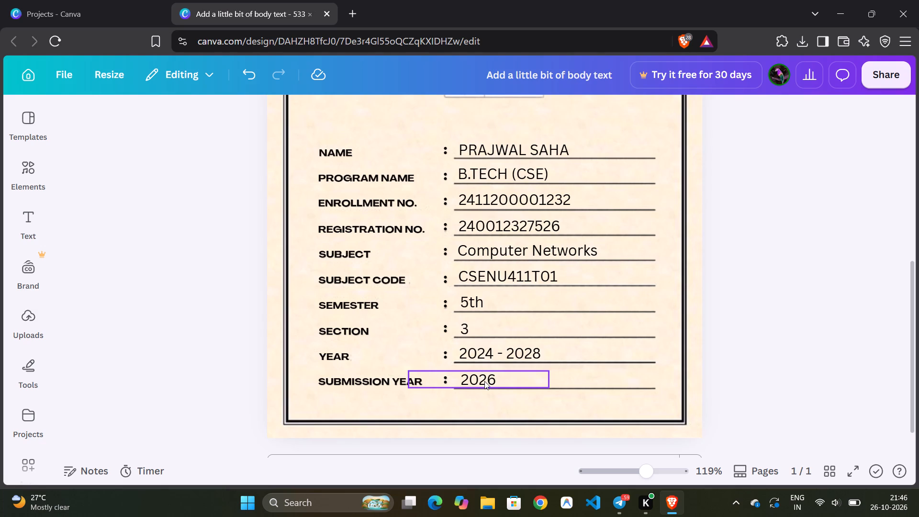
{"action": "key", "text": "Left"}
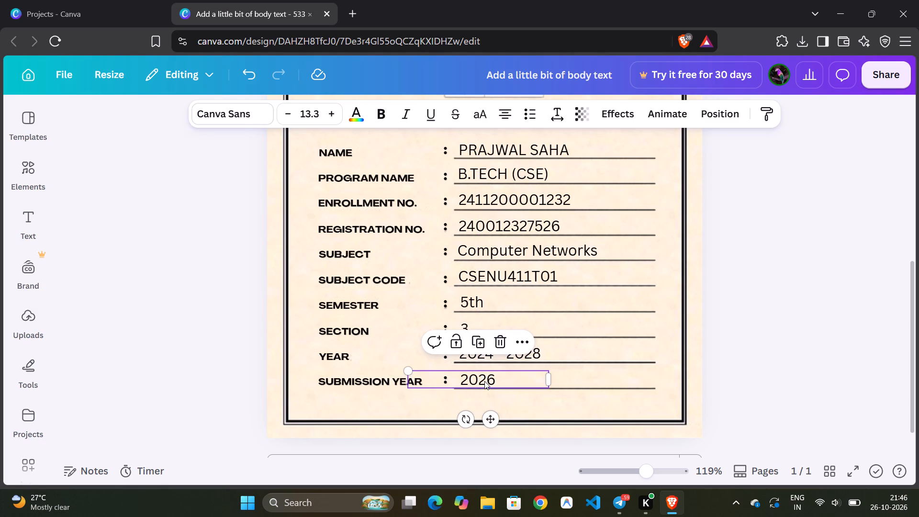
{"action": "key", "text": "Left"}
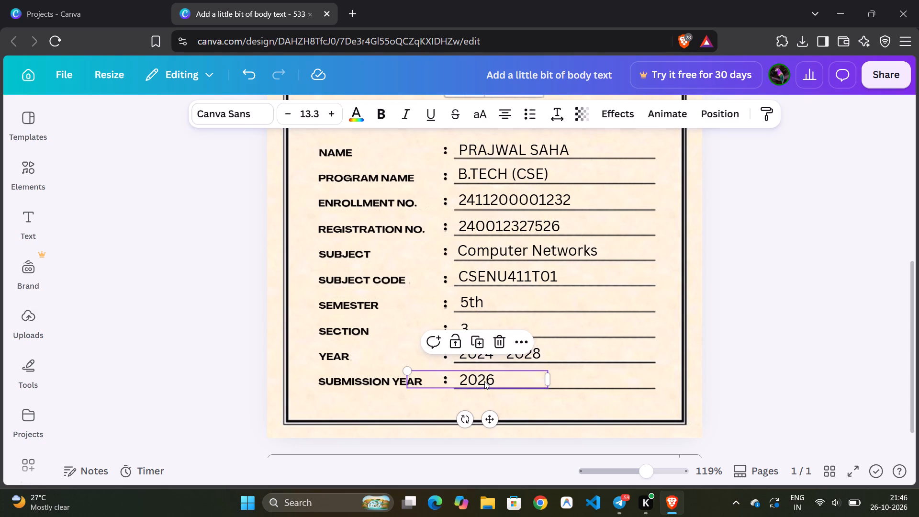
{"action": "left_click", "coordinate": [122, 295]}
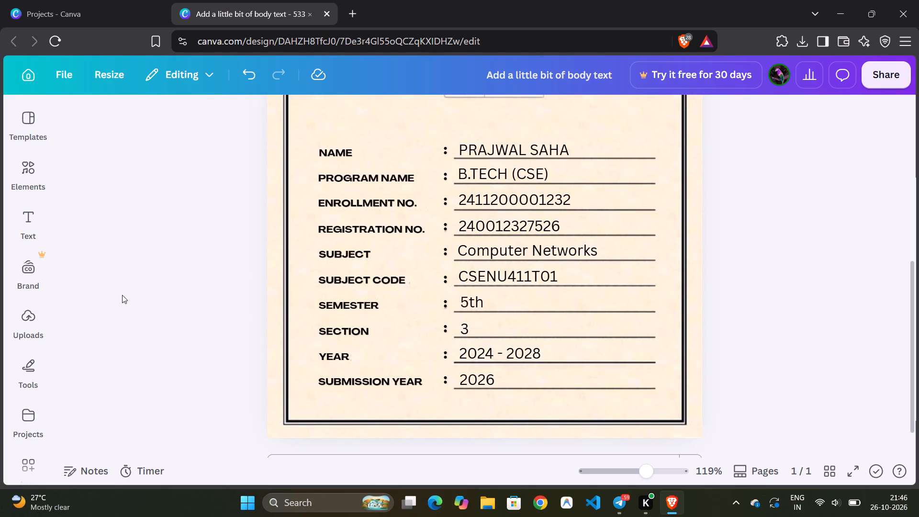
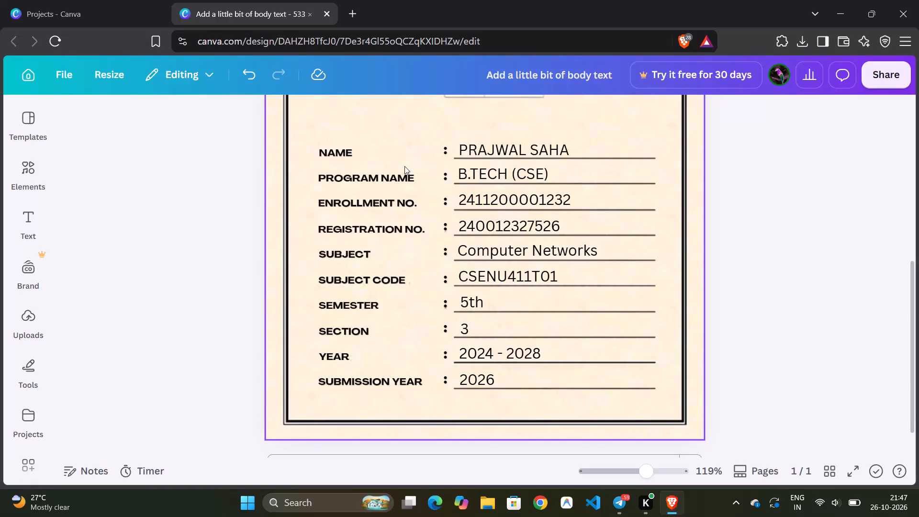
Nudge the Program Name value "B.TECH (CSE)" and the Enrollment No. value slightly down, closer to their underlines.
{"action": "left_click", "coordinate": [488, 169]}
{"action": "key", "text": "Down"}
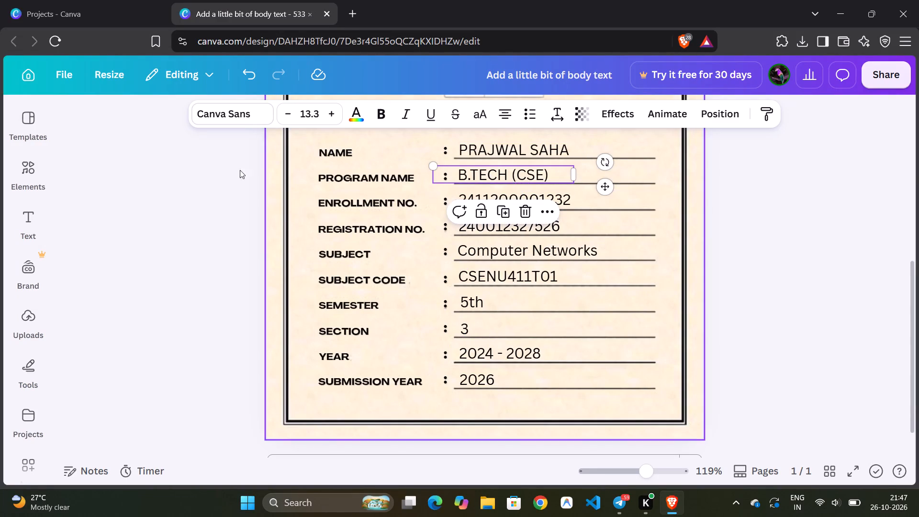
{"action": "left_click", "coordinate": [218, 188]}
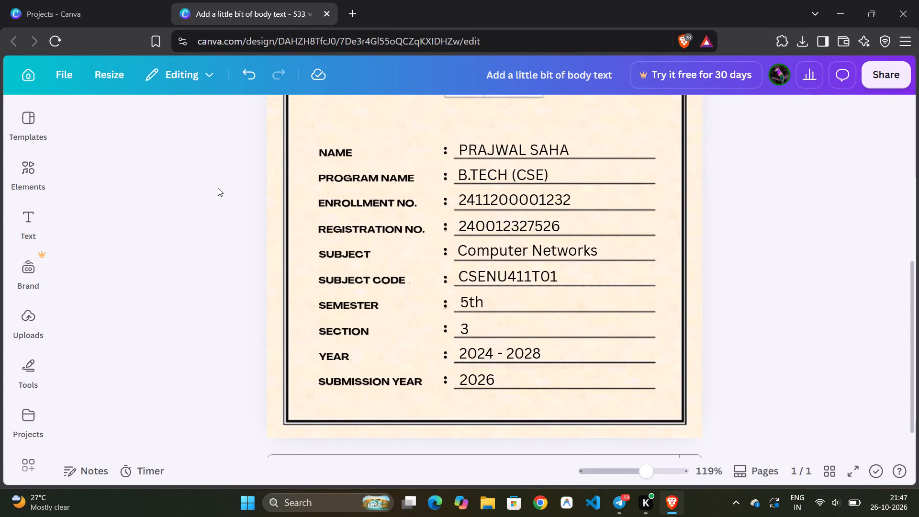
{"action": "left_click", "coordinate": [483, 199]}
{"action": "key", "text": "Down"}
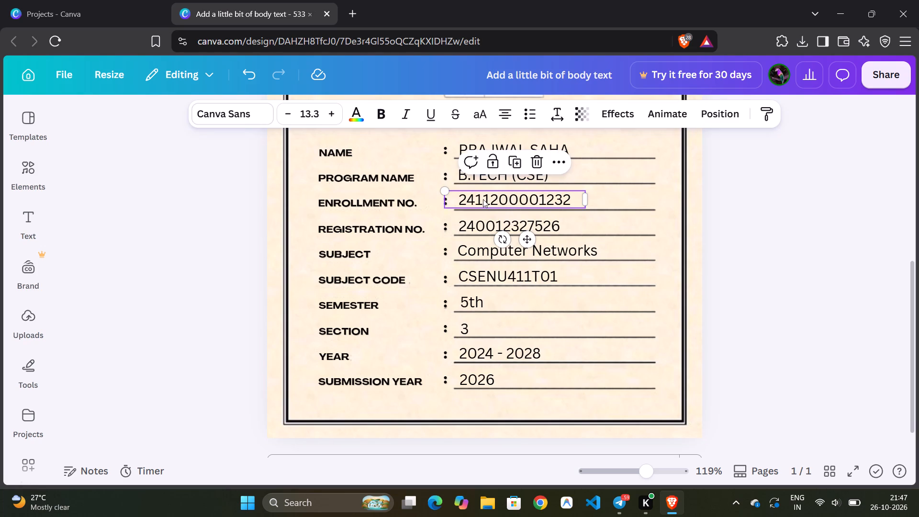
{"action": "left_click", "coordinate": [467, 224]}
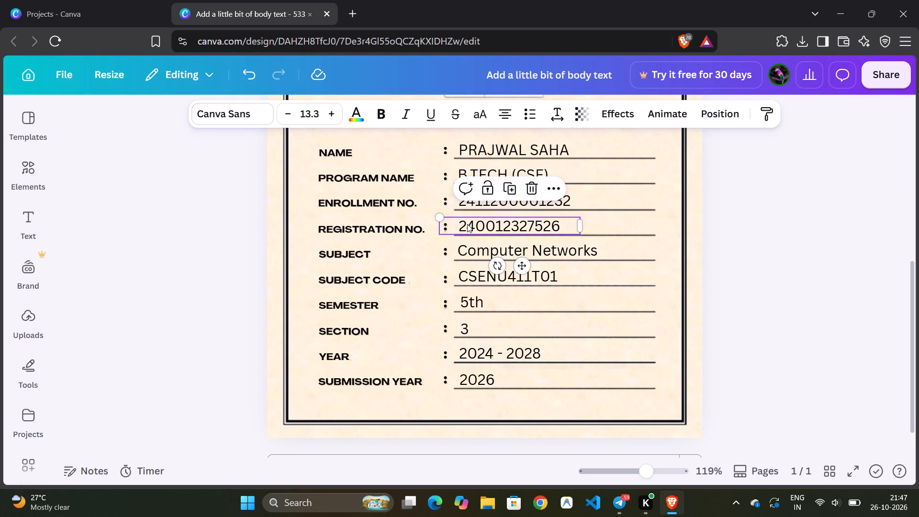
{"action": "left_click", "coordinate": [195, 269]}
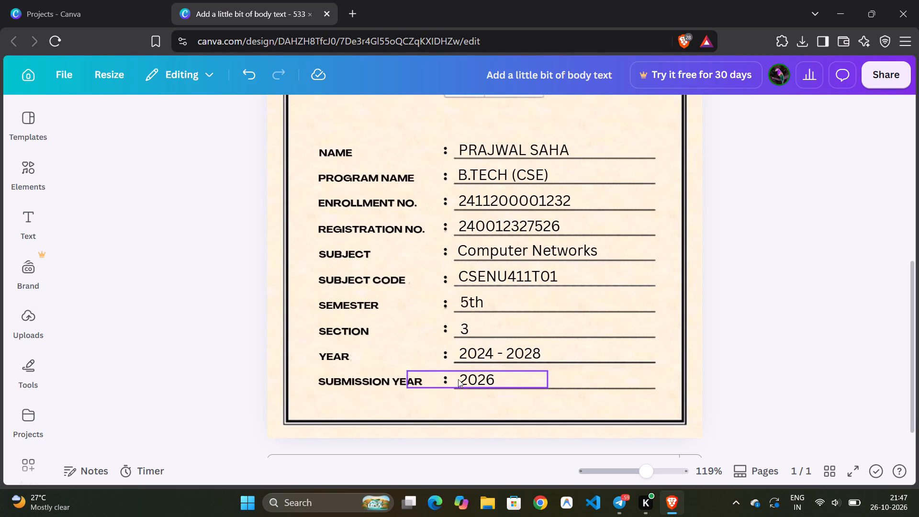
Nudge the Year value "2024 - 2028" and the Submission Year value "2026" slightly down, closer to their underlines.
{"action": "left_click", "coordinate": [470, 359]}
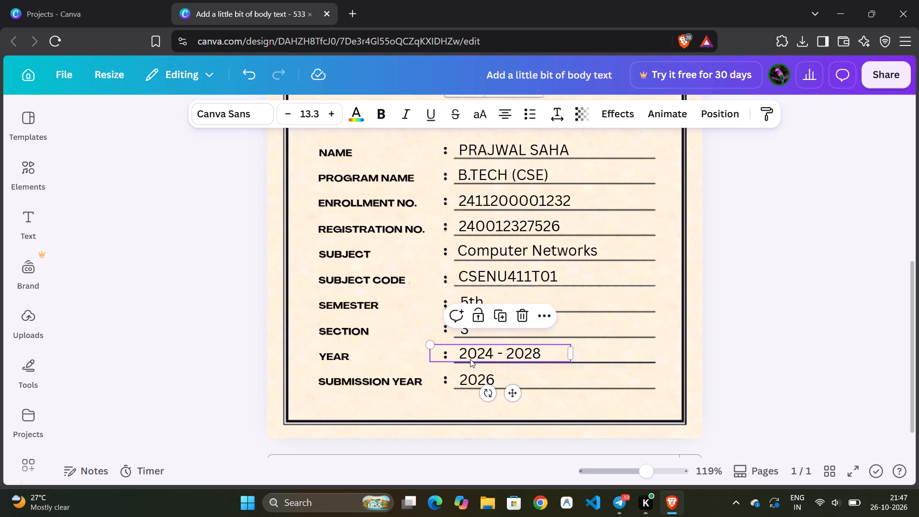
{"action": "key", "text": "Down"}
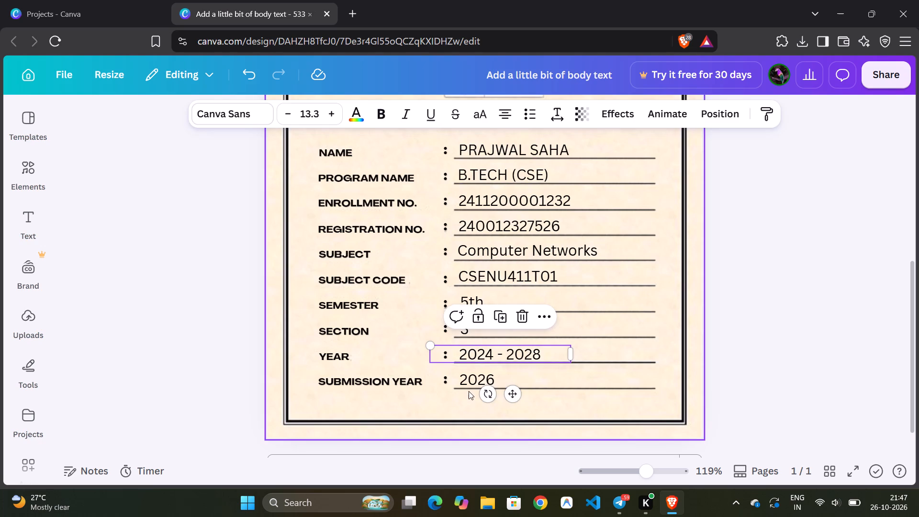
{"action": "left_click", "coordinate": [472, 381]}
{"action": "key", "text": "Down"}
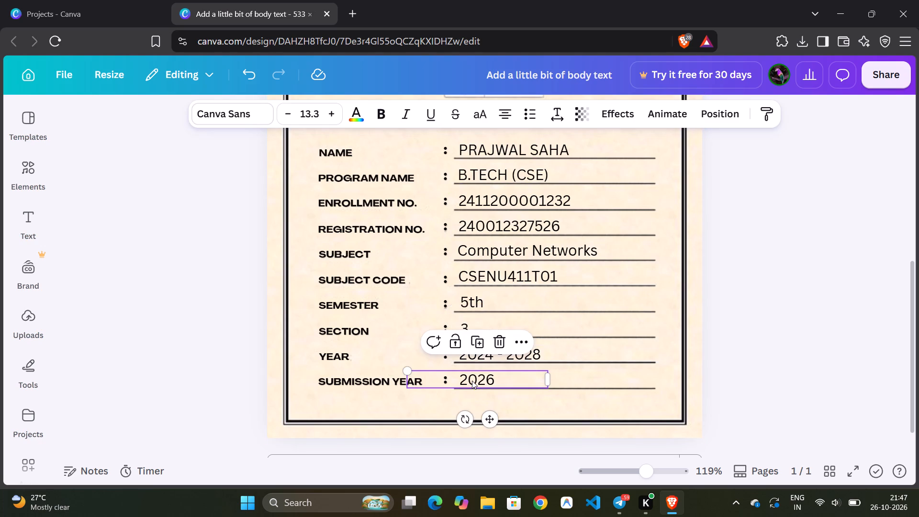
Nudge the Subject Code value "CSENU411T01" slightly down, closer to its underline, and deselect it.
{"action": "left_click", "coordinate": [482, 275]}
{"action": "key", "text": "Down"}
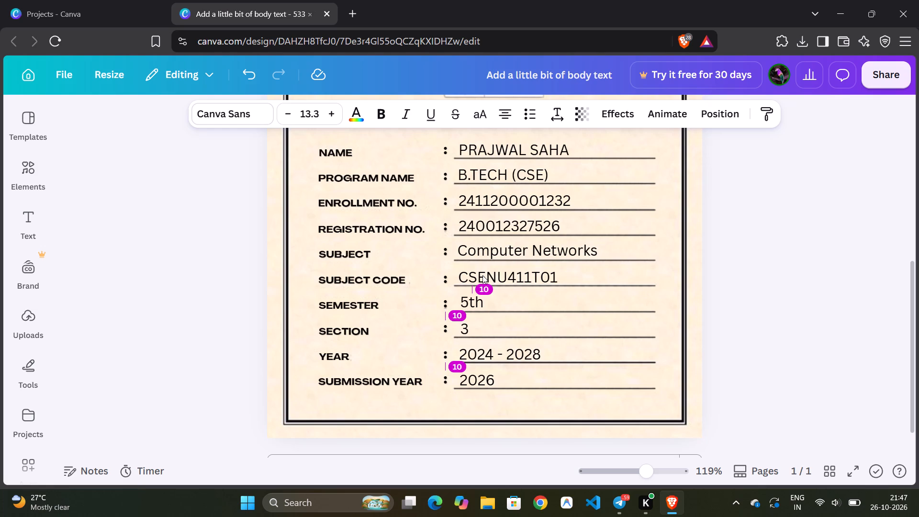
{"action": "left_click", "coordinate": [169, 291]}
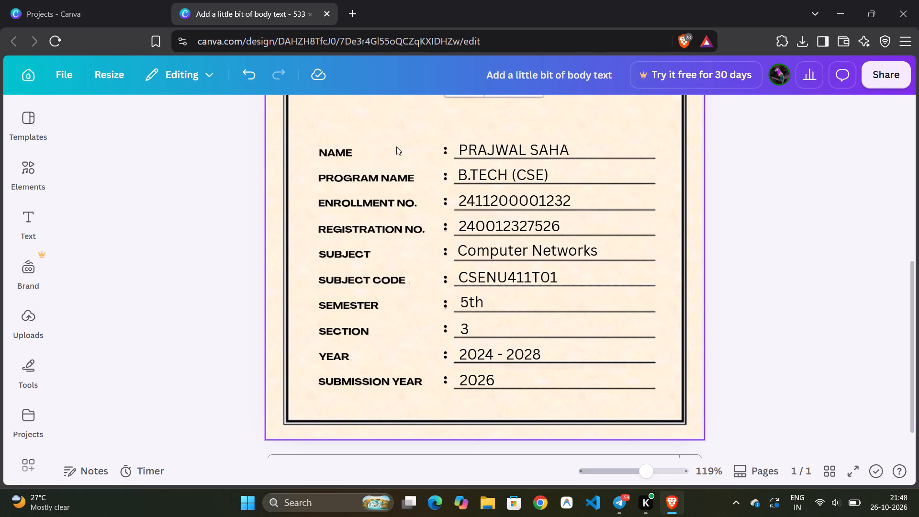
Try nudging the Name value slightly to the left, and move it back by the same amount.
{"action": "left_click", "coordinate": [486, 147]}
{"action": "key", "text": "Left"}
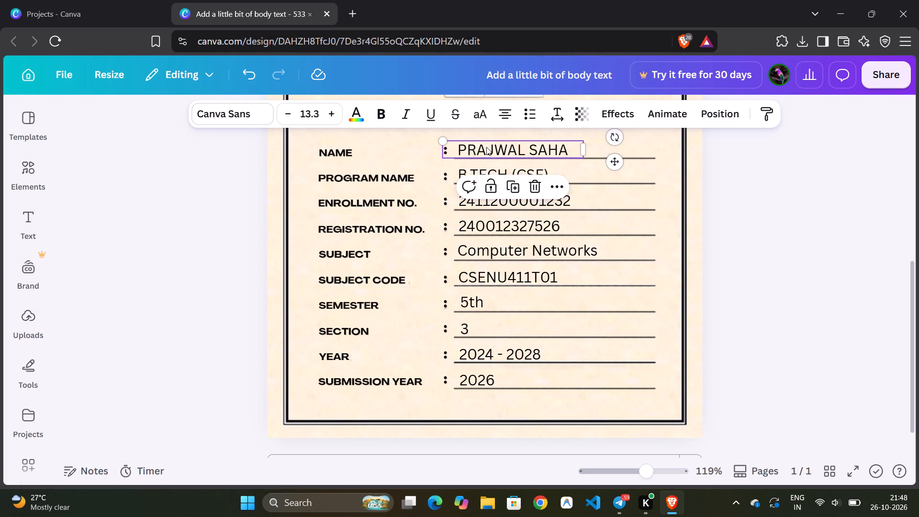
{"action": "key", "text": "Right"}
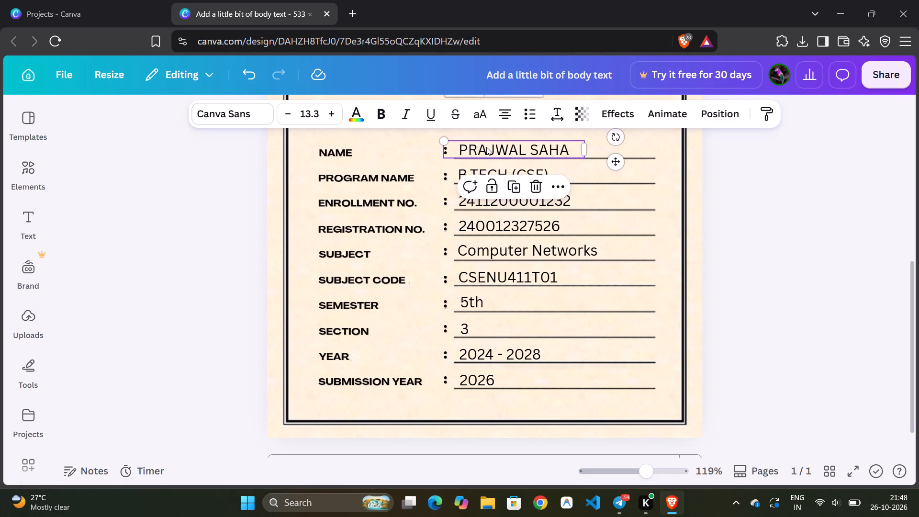